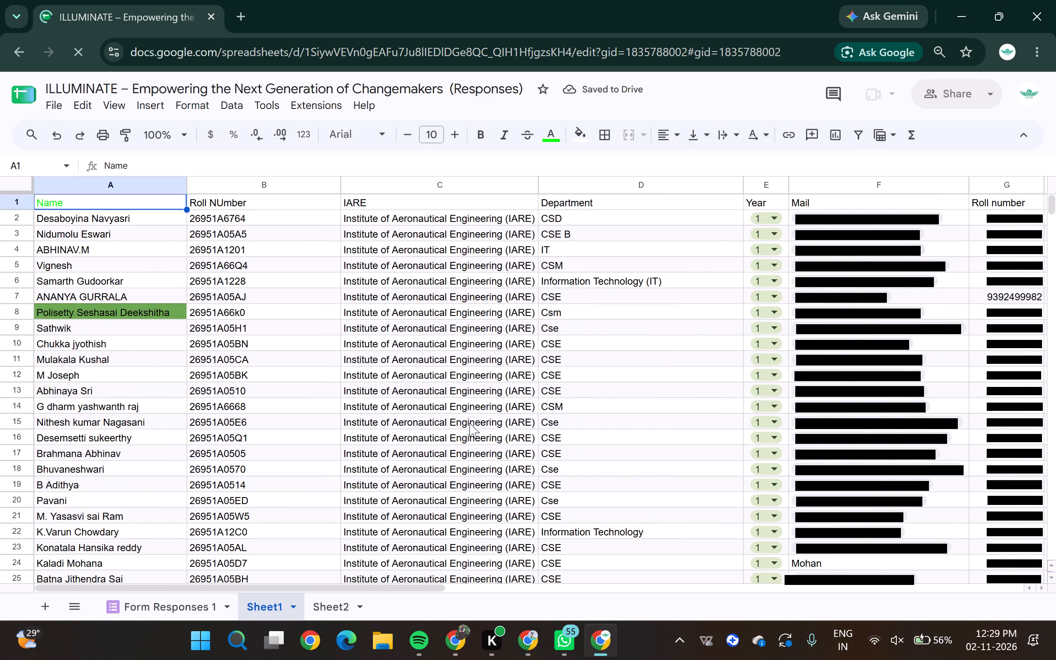
{"action": "scroll", "coordinate": [469, 423], "scroll_direction": "up", "scroll_amount": 1}
{"action": "left_click", "coordinate": [78, 308]}
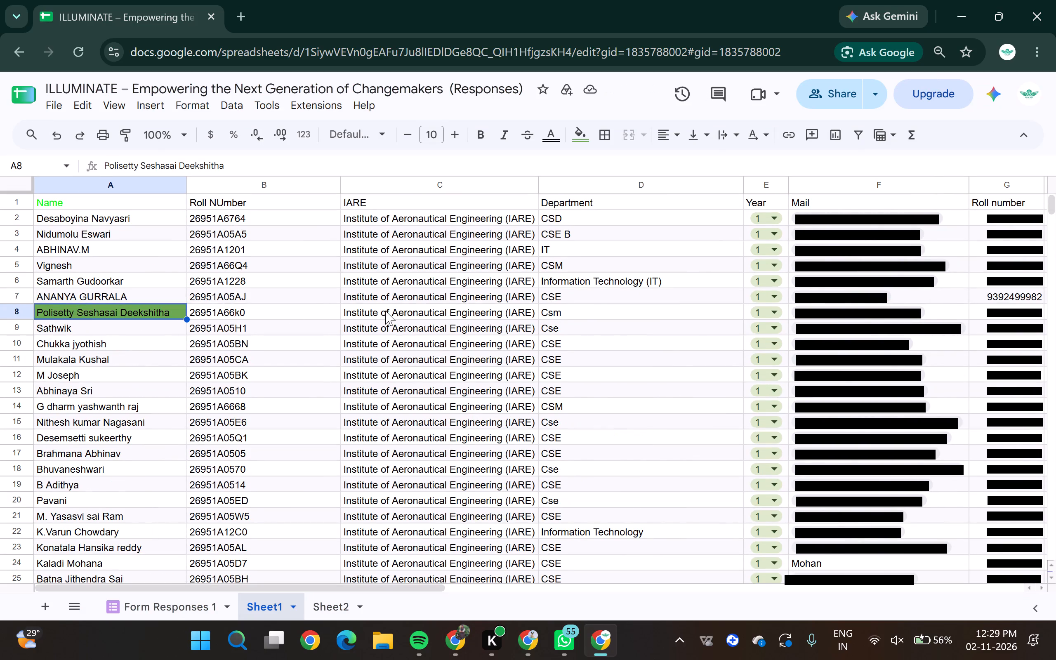
{"action": "key", "text": "Right"}
{"action": "key", "text": "Right"}
{"action": "key", "text": "Right"}
{"action": "key", "text": "Right"}
{"action": "key", "text": "Right"}
{"action": "key", "text": "Right"}
{"action": "key", "text": "Right"}
{"action": "key", "text": "Right"}
{"action": "key", "text": "Right"}
{"action": "key", "text": "Right"}
{"action": "key", "text": "Right"}
{"action": "key", "text": "Right"}
{"action": "key", "text": "Right"}
{"action": "key", "text": "Right"}
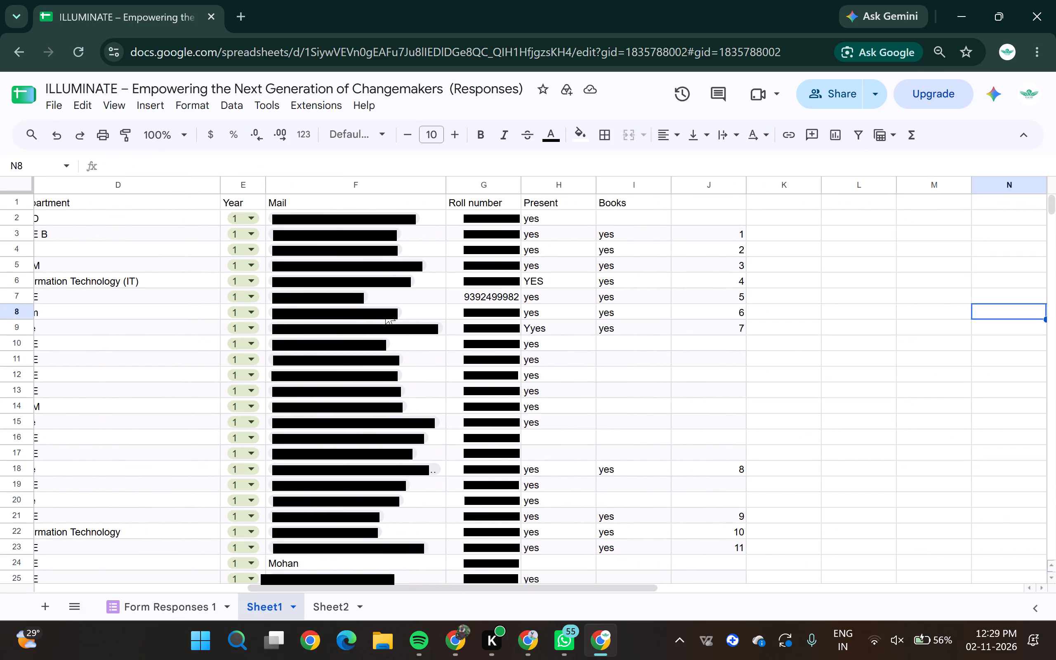
{"action": "key", "text": "Left"}
{"action": "key", "text": "Left"}
{"action": "key", "text": "Left"}
{"action": "key", "text": "Left"}
{"action": "key", "text": "Left"}
{"action": "key", "text": "Left"}
{"action": "key", "text": "Left"}
{"action": "key", "text": "Left"}
{"action": "key", "text": "Left"}
{"action": "key", "text": "Left"}
{"action": "key", "text": "Left"}
{"action": "key", "text": "Left"}
{"action": "key", "text": "Left"}
{"action": "key", "text": "Left"}
{"action": "key", "text": "Left"}
{"action": "key", "text": "Left"}
{"action": "key", "text": "Left"}
{"action": "key", "text": "Left"}
{"action": "key", "text": "Left"}
{"action": "key", "text": "Left"}
{"action": "key", "text": "Left"}
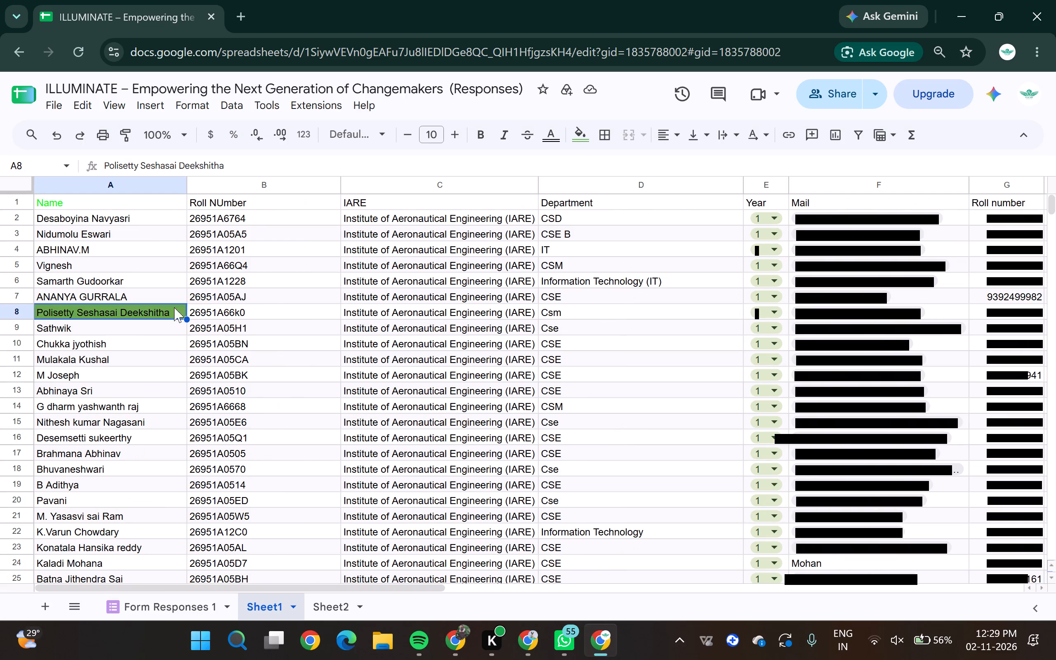
Remove the green fill from name cell A8 in Sheet1.
{"action": "left_click", "coordinate": [174, 321]}
{"action": "left_click", "coordinate": [590, 135]}
{"action": "left_click", "coordinate": [730, 183]}
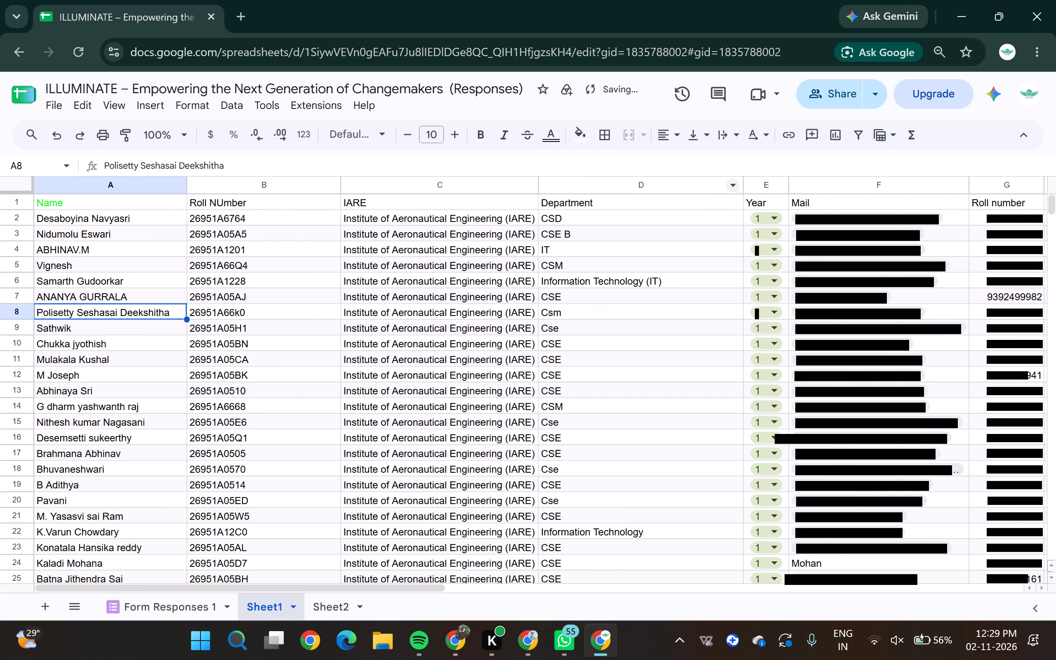
Examine the last student entries in Sheet1, checking the roll number and department cells of row 69.
{"action": "left_click", "coordinate": [366, 278]}
{"action": "scroll", "coordinate": [366, 278], "scroll_direction": "down", "scroll_amount": 13}
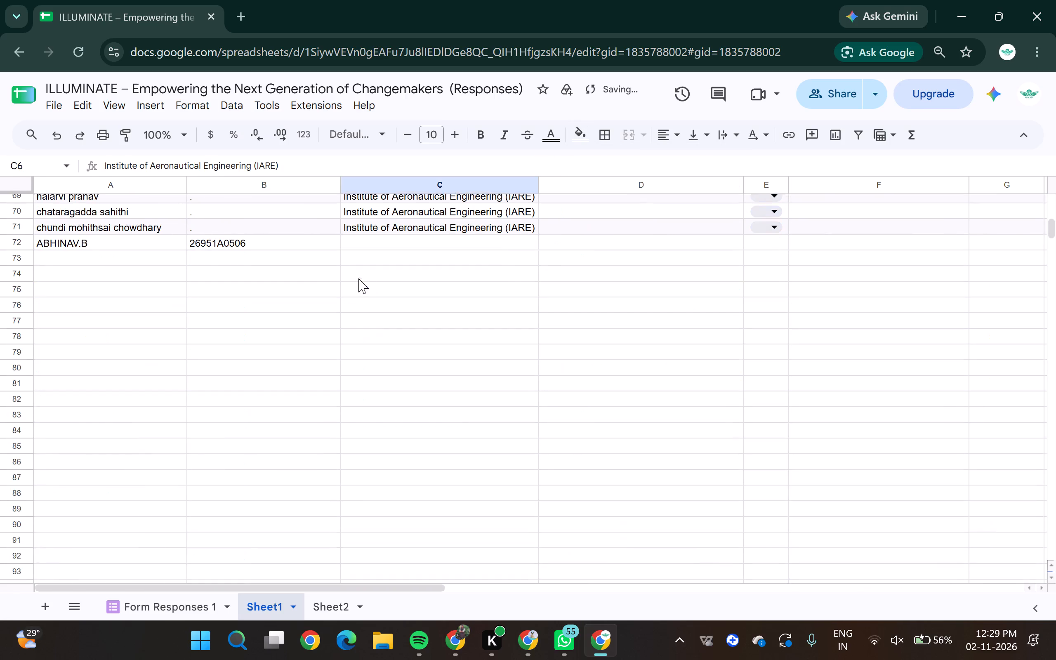
{"action": "scroll", "coordinate": [305, 275], "scroll_direction": "up", "scroll_amount": 3}
{"action": "left_click", "coordinate": [259, 438]}
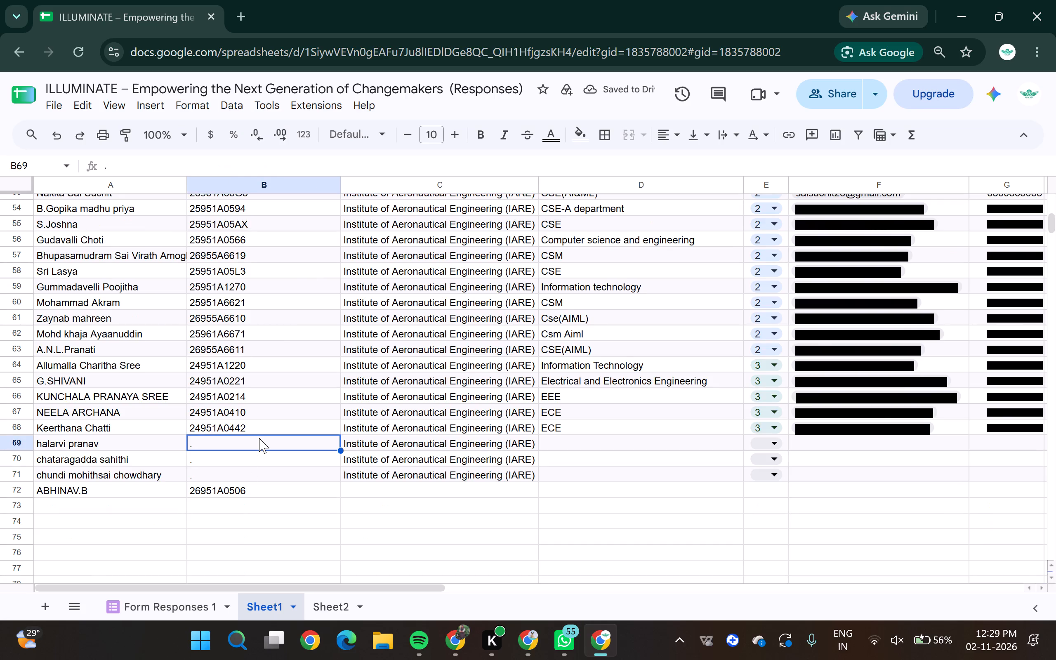
{"action": "left_click", "coordinate": [646, 449]}
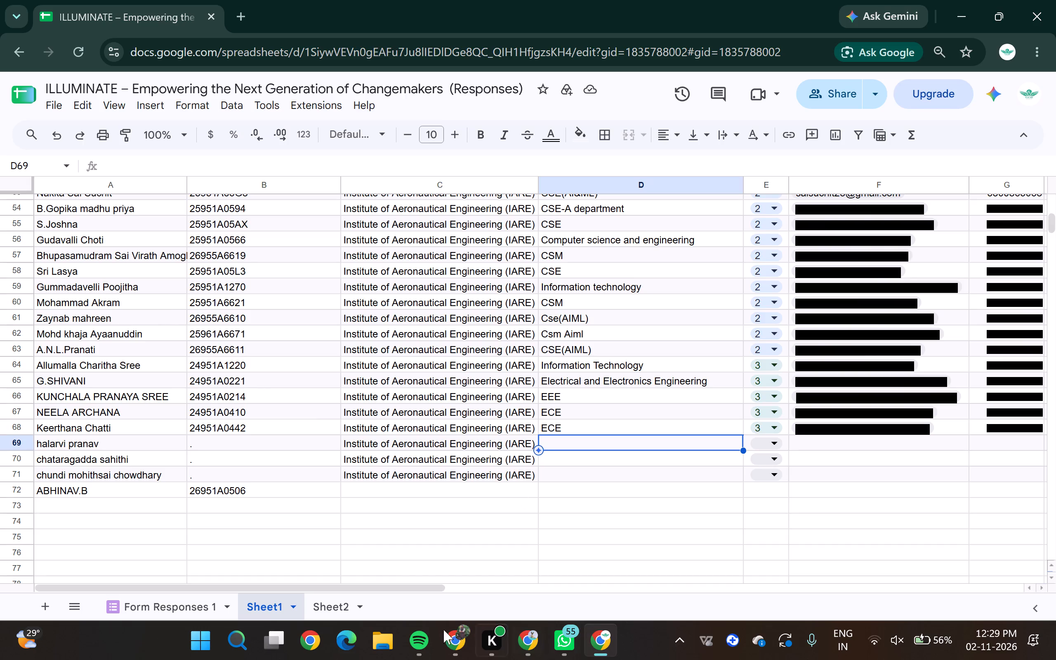
View the list of 150-rupee payment students in Sheet2.
{"action": "left_click", "coordinate": [326, 606]}
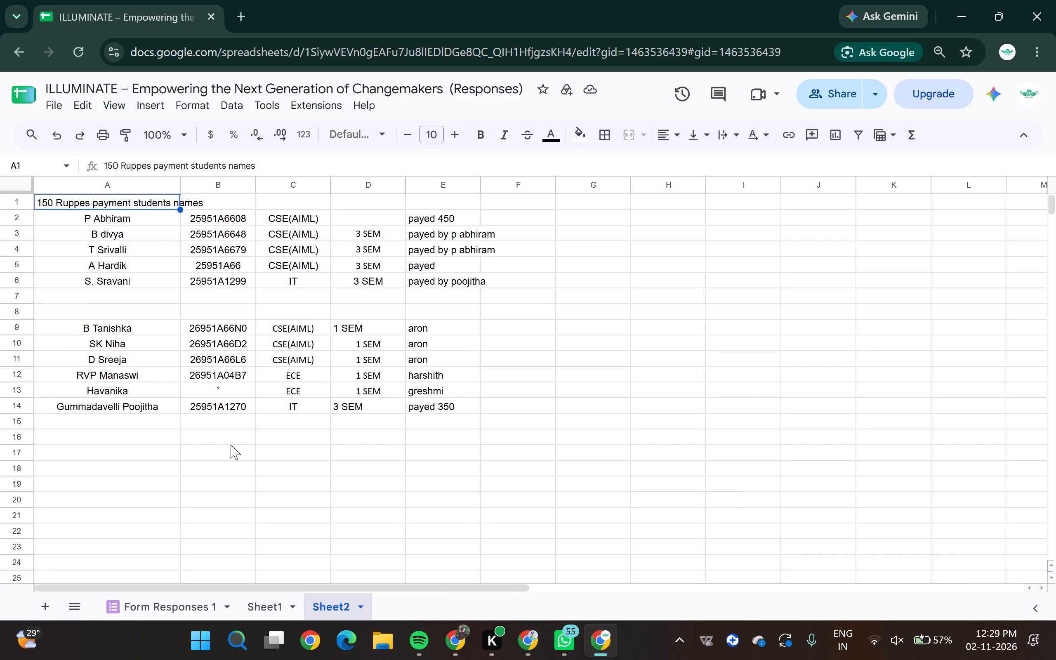
Check the last three entries, rows 69 to 71, in Form Responses 1 across the roll number, contact and payment columns.
{"action": "left_click", "coordinate": [173, 603]}
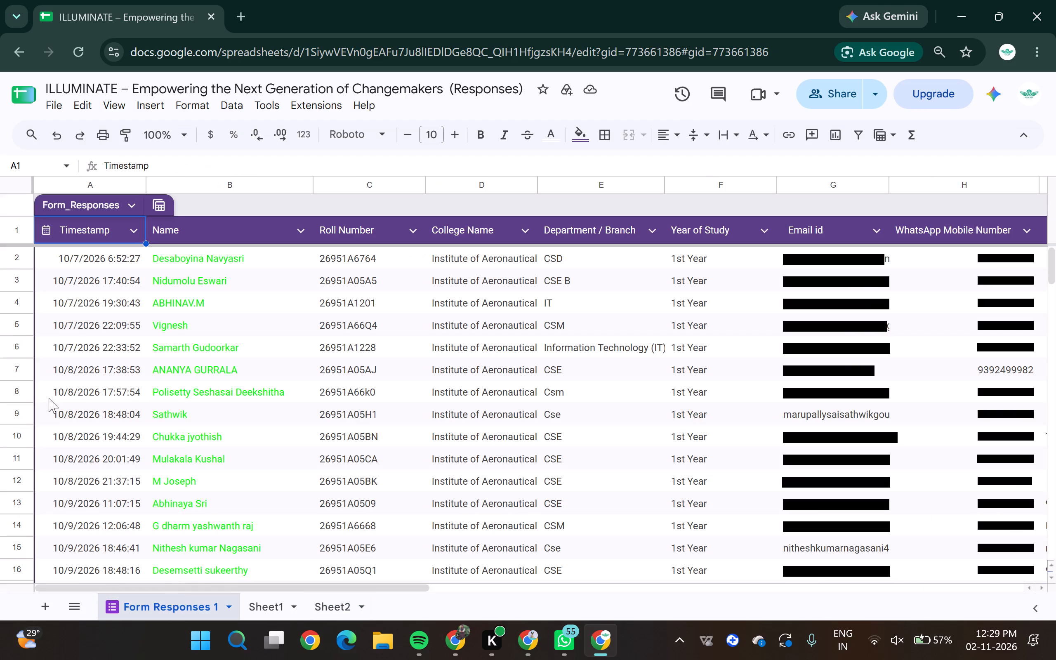
{"action": "scroll", "coordinate": [350, 377], "scroll_direction": "down", "scroll_amount": 5}
{"action": "scroll", "coordinate": [389, 403], "scroll_direction": "down", "scroll_amount": 13}
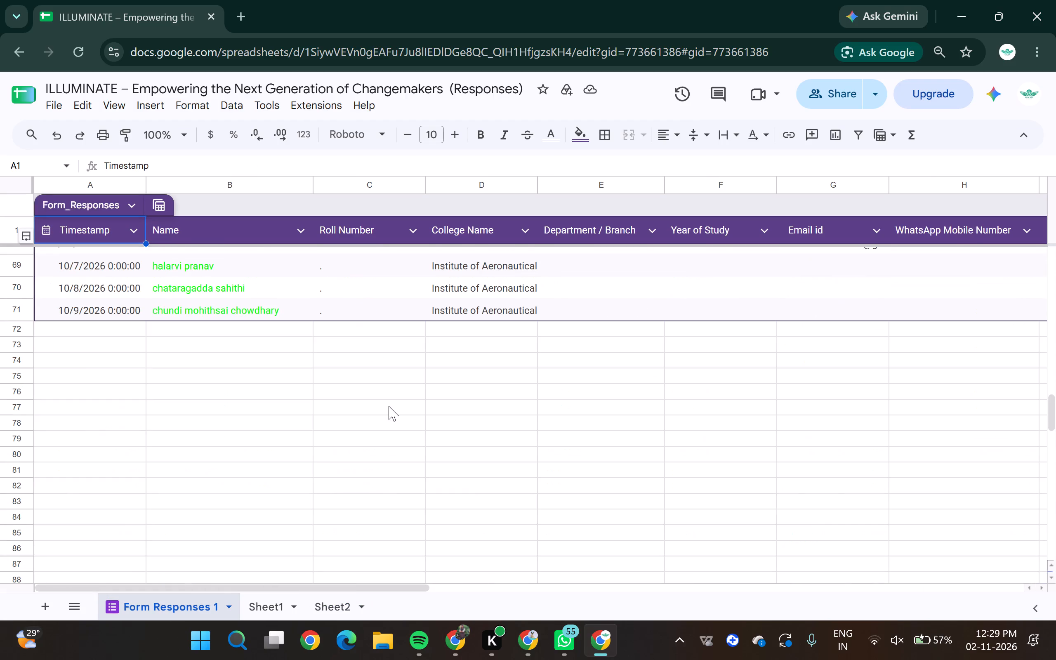
{"action": "scroll", "coordinate": [389, 406], "scroll_direction": "up", "scroll_amount": 2}
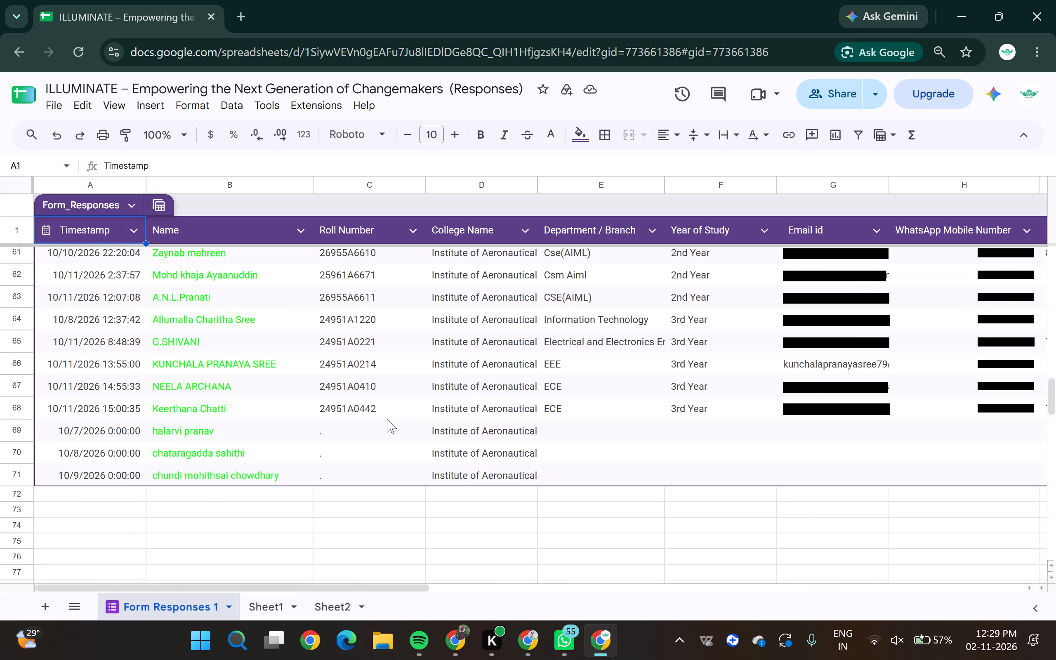
{"action": "left_click", "coordinate": [381, 437]}
{"action": "left_click", "coordinate": [382, 459]}
{"action": "left_click", "coordinate": [382, 478]}
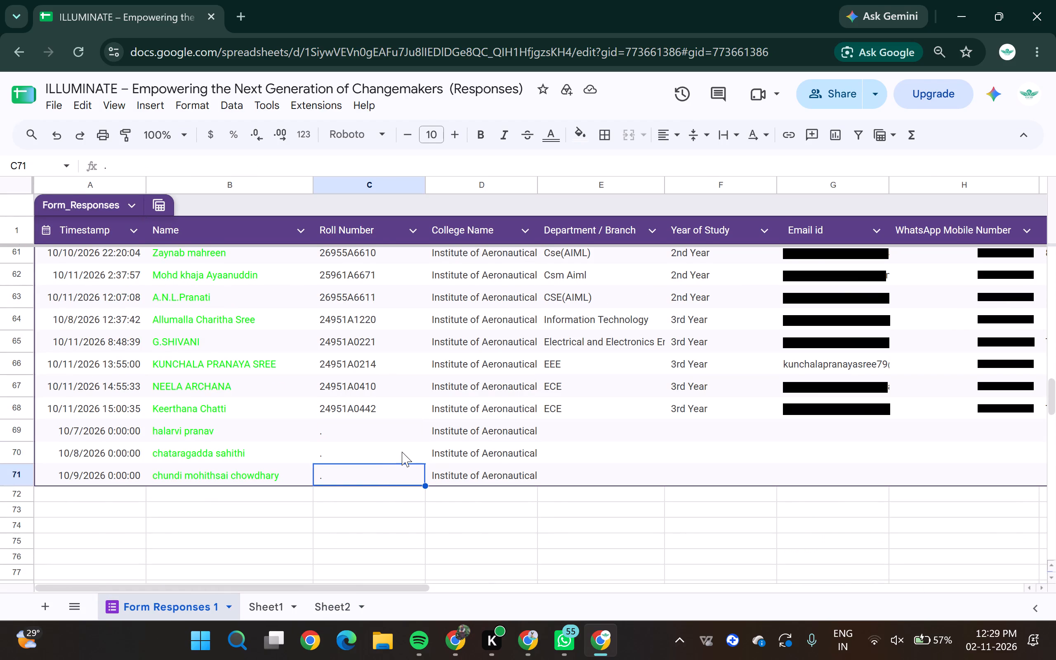
{"action": "scroll", "coordinate": [402, 452], "scroll_direction": "left", "scroll_amount": 9}
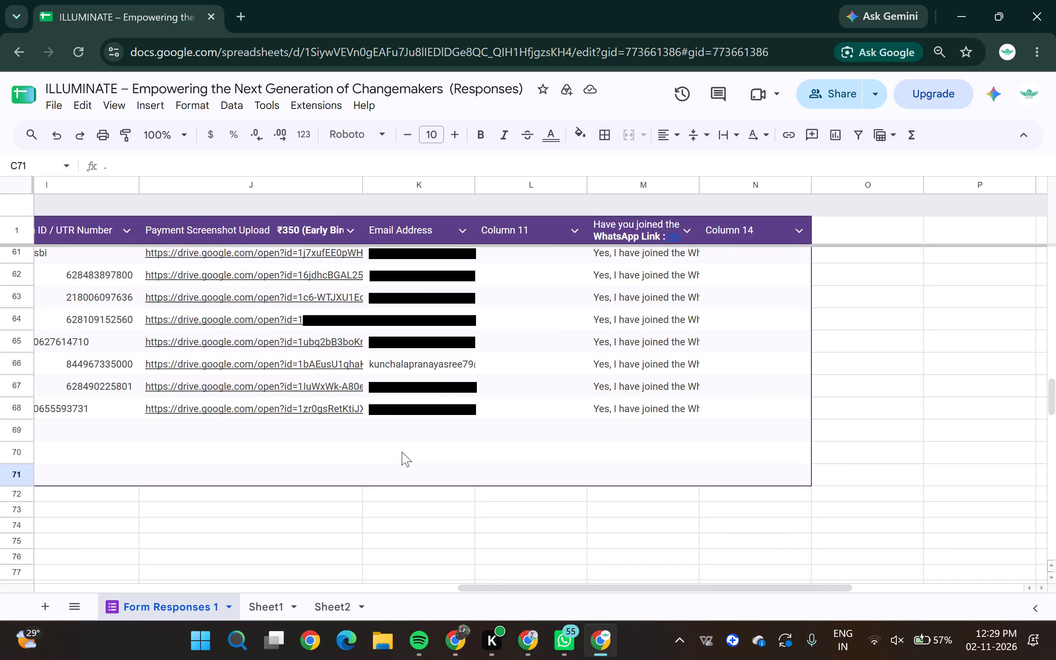
{"action": "scroll", "coordinate": [402, 452], "scroll_direction": "right", "scroll_amount": 6}
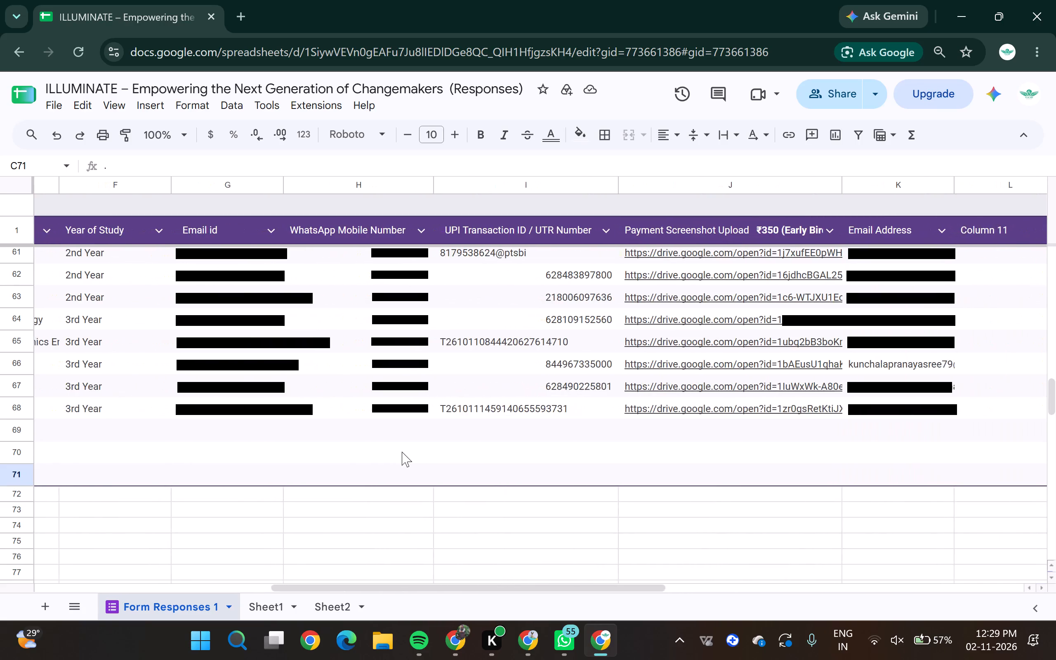
{"action": "scroll", "coordinate": [402, 452], "scroll_direction": "right", "scroll_amount": 9}
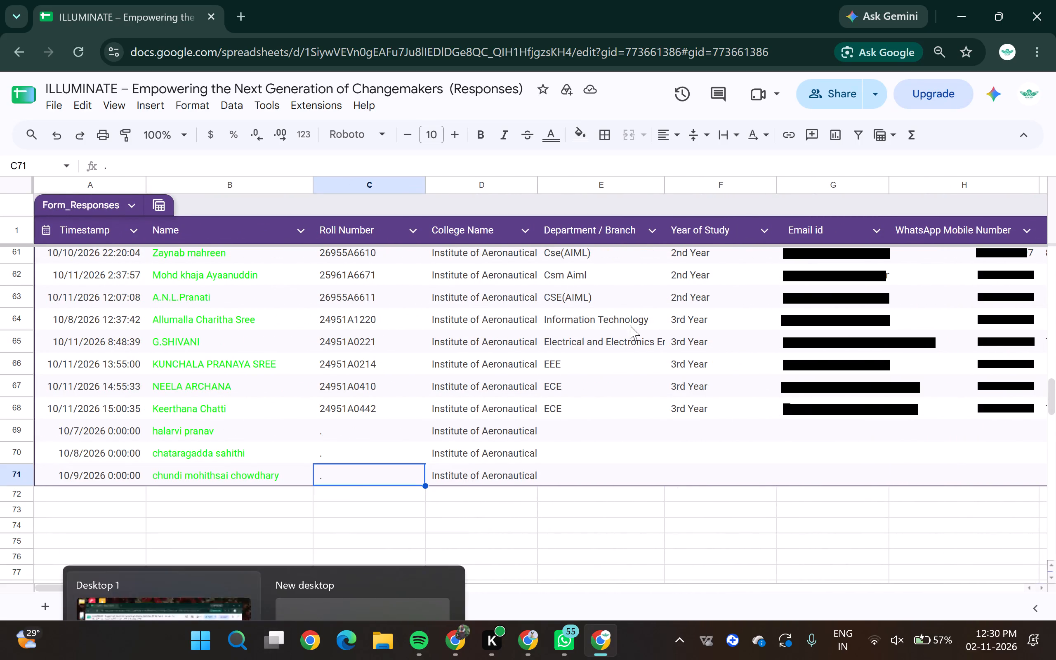
Return to Sheet1 and examine the final entries up to row 72, including their Present and Books columns.
{"action": "left_click", "coordinate": [269, 613]}
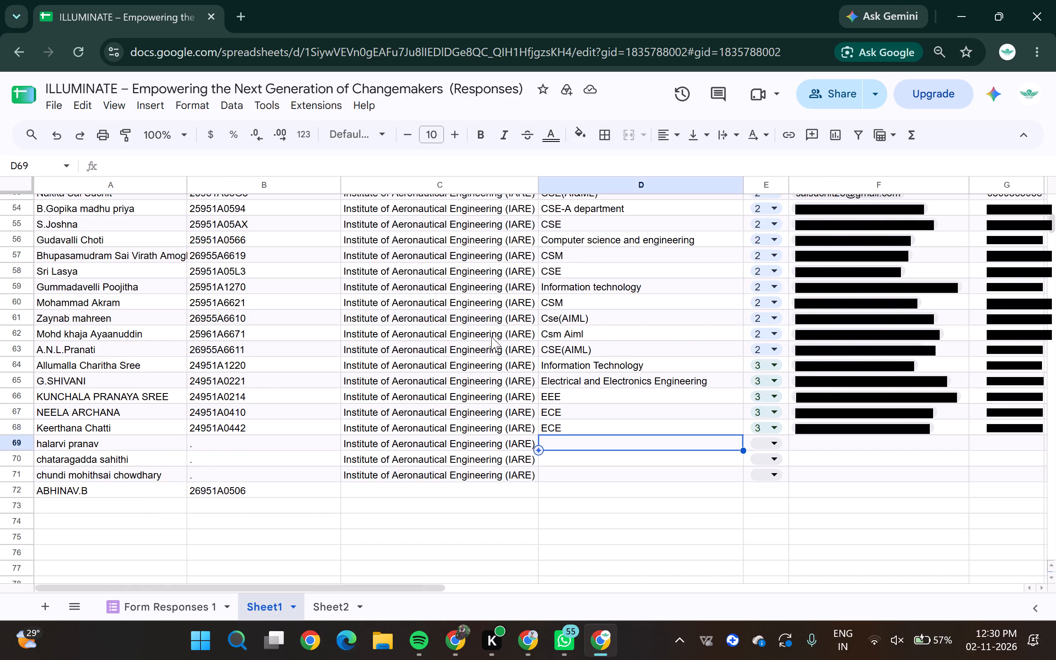
{"action": "scroll", "coordinate": [491, 337], "scroll_direction": "left", "scroll_amount": 5}
{"action": "scroll", "coordinate": [491, 337], "scroll_direction": "right", "scroll_amount": 4}
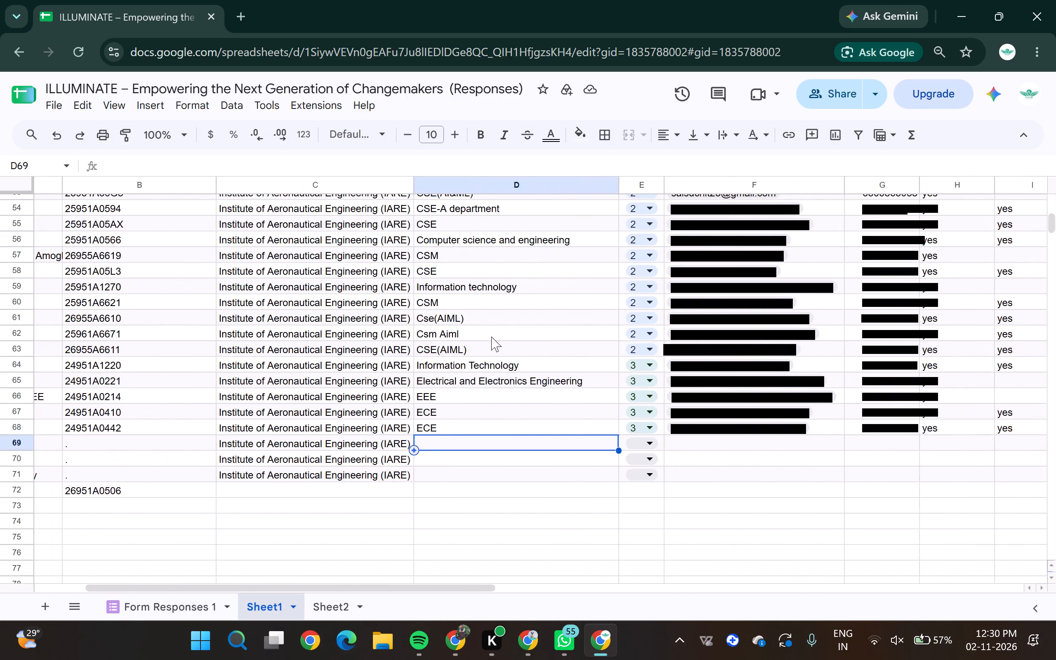
{"action": "scroll", "coordinate": [491, 337], "scroll_direction": "right", "scroll_amount": 3}
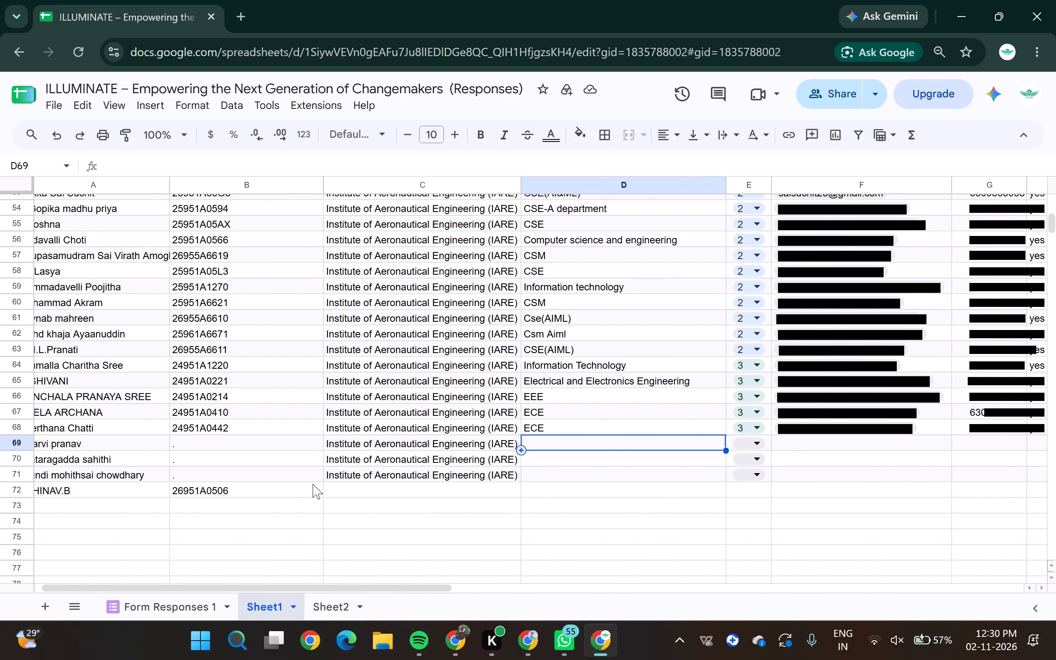
{"action": "left_click", "coordinate": [291, 495]}
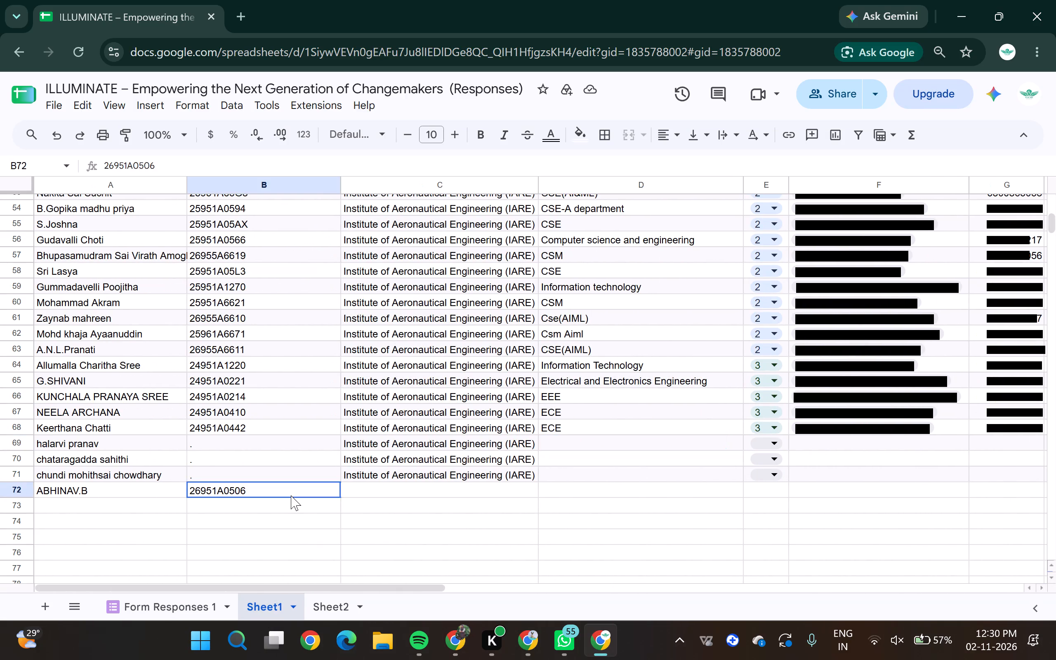
{"action": "scroll", "coordinate": [298, 455], "scroll_direction": "up", "scroll_amount": 1}
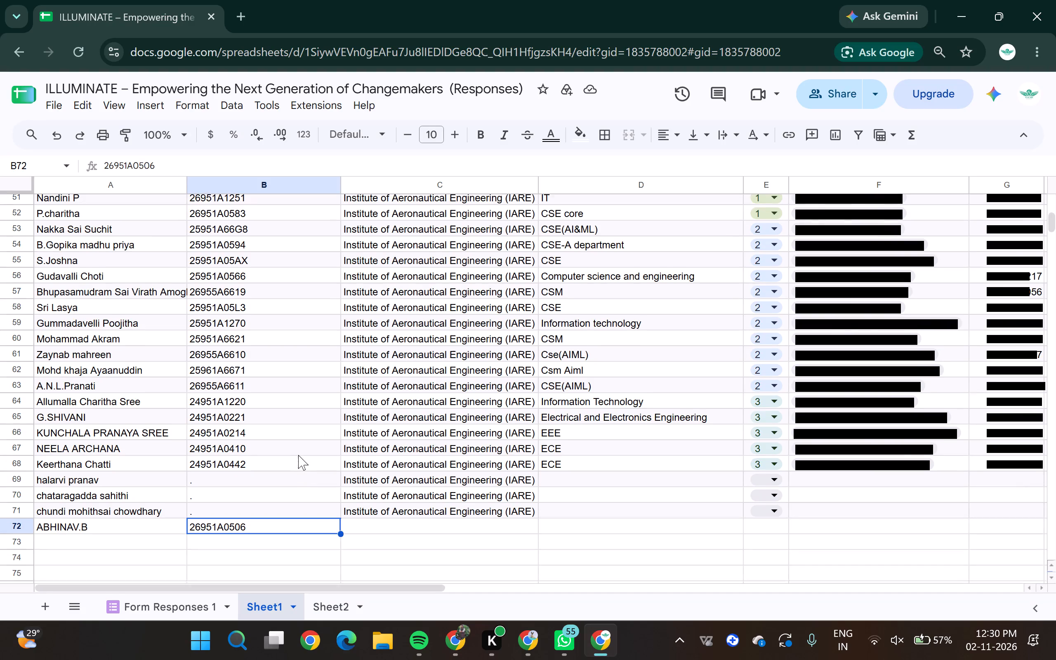
{"action": "scroll", "coordinate": [298, 455], "scroll_direction": "up", "scroll_amount": 1}
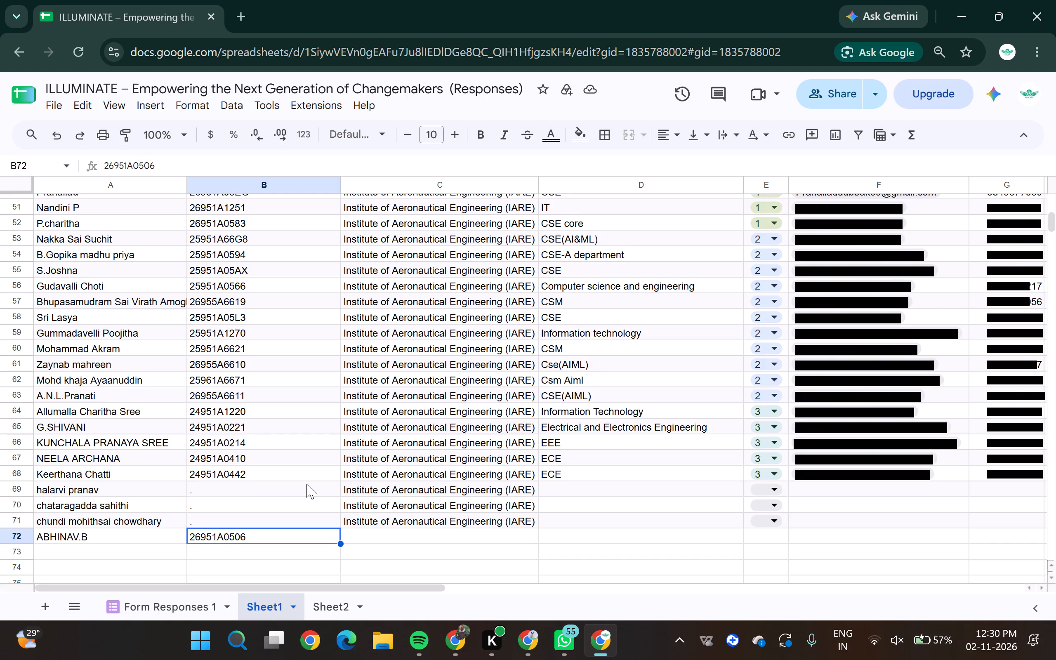
{"action": "scroll", "coordinate": [306, 484], "scroll_direction": "left", "scroll_amount": 5}
{"action": "scroll", "coordinate": [306, 484], "scroll_direction": "right", "scroll_amount": 4}
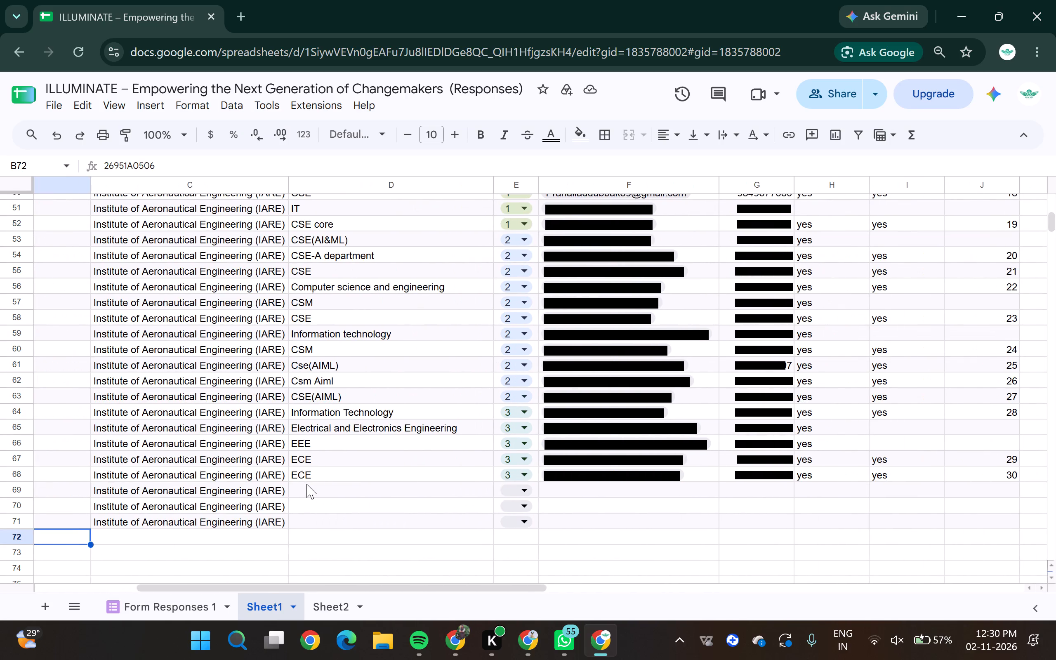
Compare the last student names and roll numbers in Sheet1 with the 150-rupee payment list in Sheet2.
{"action": "scroll", "coordinate": [306, 484], "scroll_direction": "right", "scroll_amount": 6}
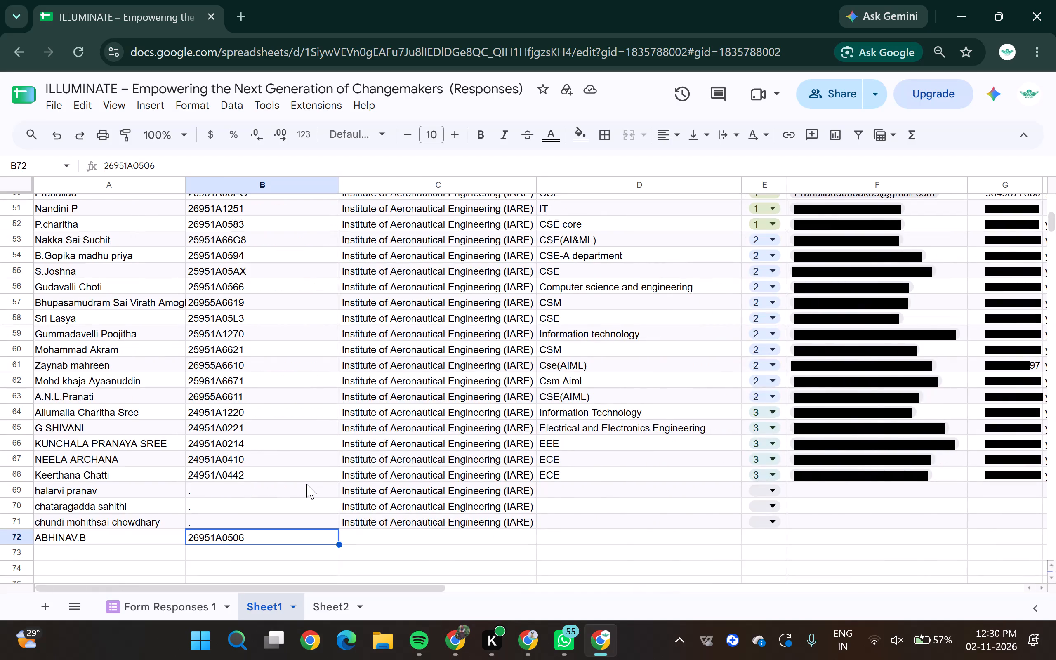
{"action": "left_click", "coordinate": [325, 603]}
{"action": "scroll", "coordinate": [387, 501], "scroll_direction": "up", "scroll_amount": 4}
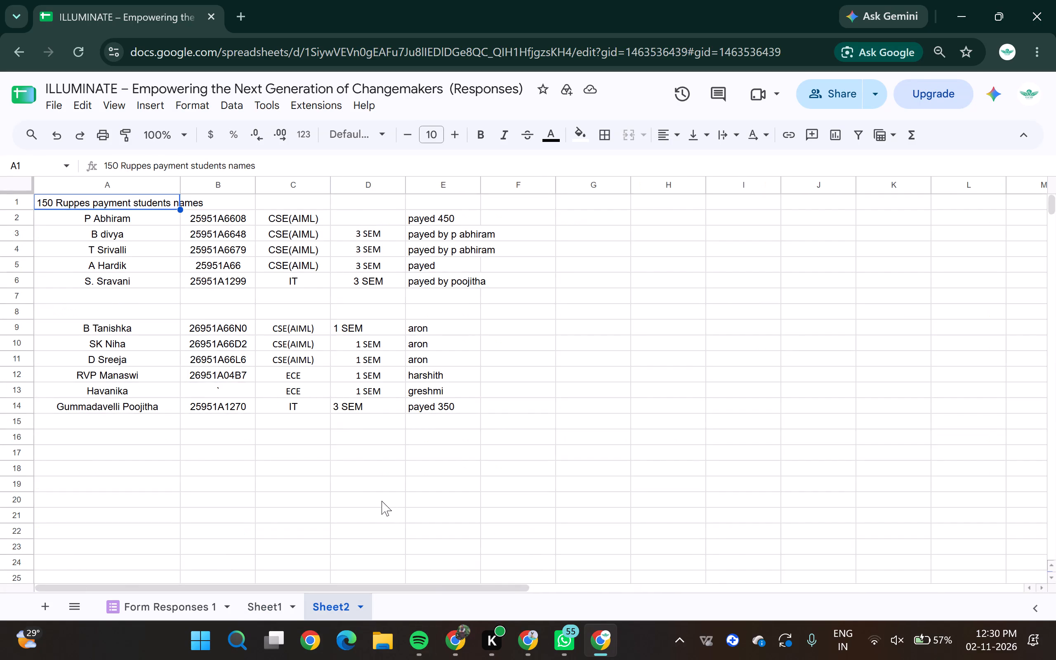
{"action": "left_click", "coordinate": [255, 606]}
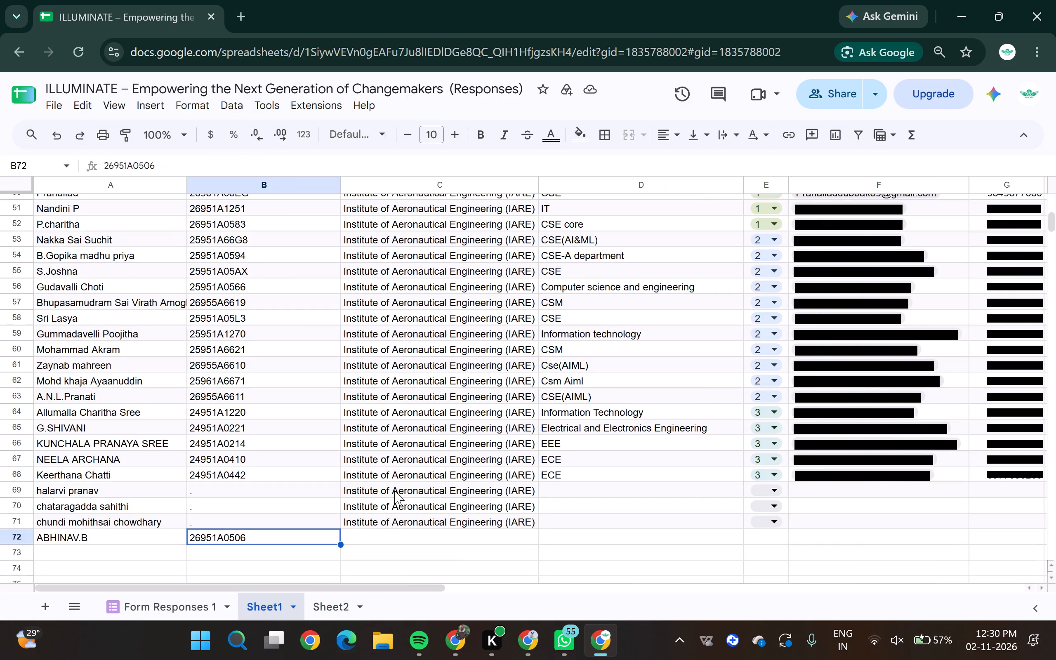
Examine the final Sheet1 entries, rows 69 to 72, across the roll number, department, semester, contact and attendance columns.
{"action": "left_click", "coordinate": [198, 487]}
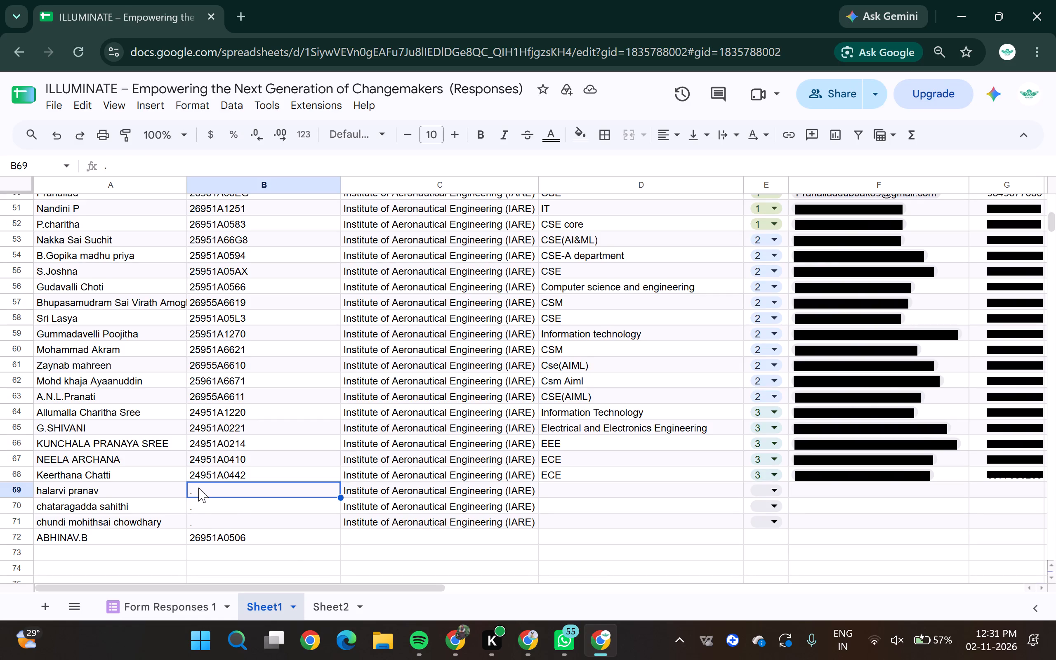
{"action": "left_click", "coordinate": [389, 555]}
{"action": "scroll", "coordinate": [389, 555], "scroll_direction": "up", "scroll_amount": 1}
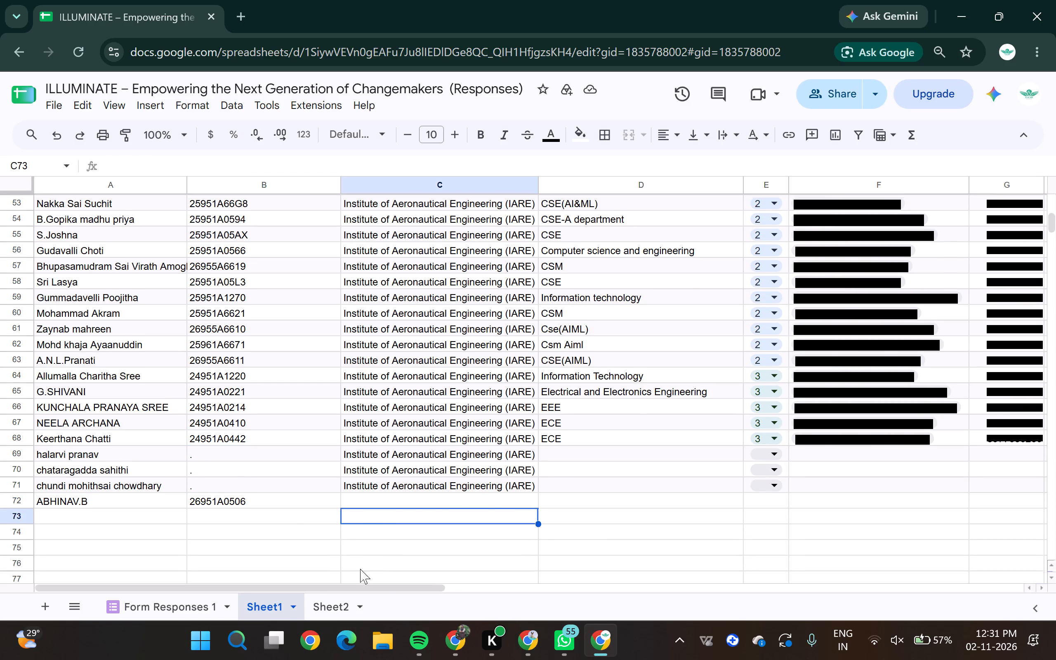
{"action": "scroll", "coordinate": [360, 569], "scroll_direction": "up", "scroll_amount": 1}
{"action": "scroll", "coordinate": [45, 606], "scroll_direction": "down", "scroll_amount": 2}
{"action": "scroll", "coordinate": [408, 529], "scroll_direction": "down", "scroll_amount": 1}
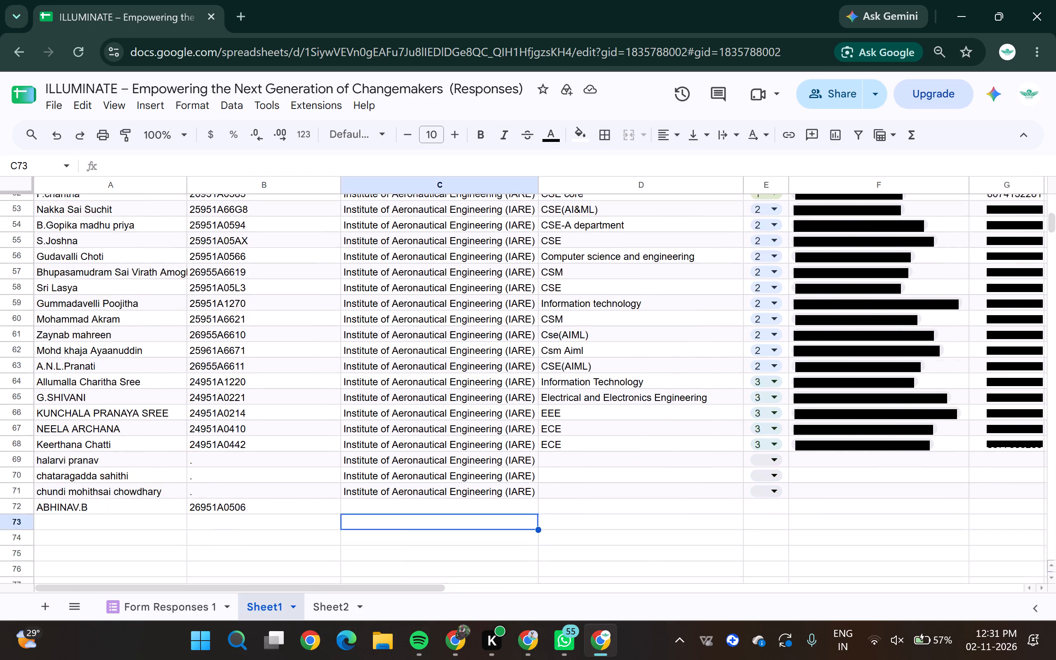
{"action": "scroll", "coordinate": [394, 522], "scroll_direction": "left", "scroll_amount": 3}
{"action": "scroll", "coordinate": [438, 505], "scroll_direction": "right", "scroll_amount": 1}
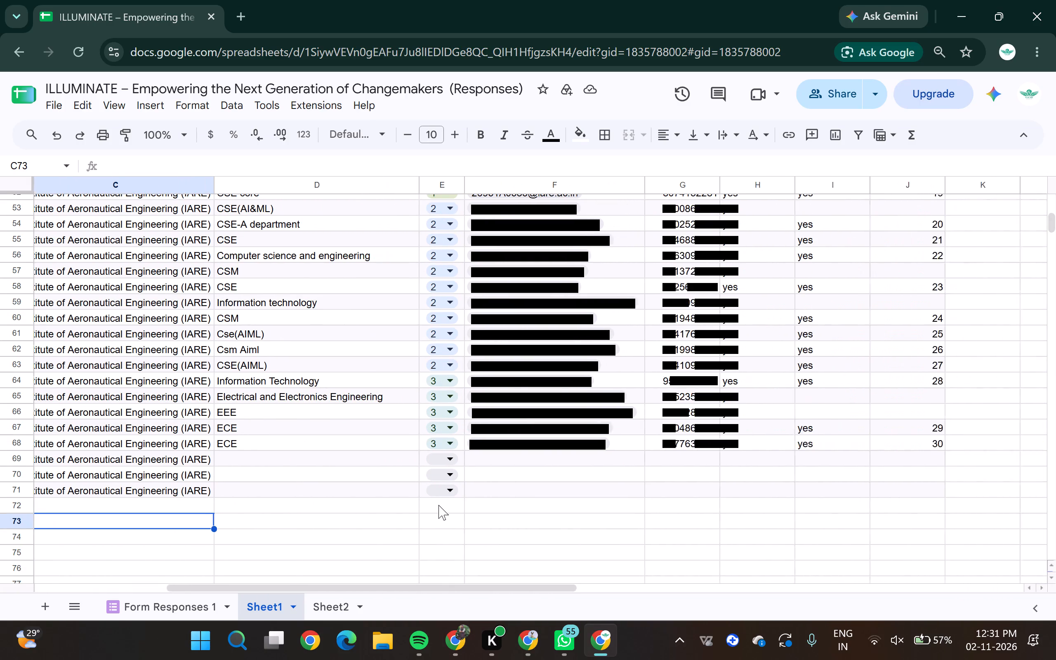
{"action": "scroll", "coordinate": [438, 505], "scroll_direction": "right", "scroll_amount": 1}
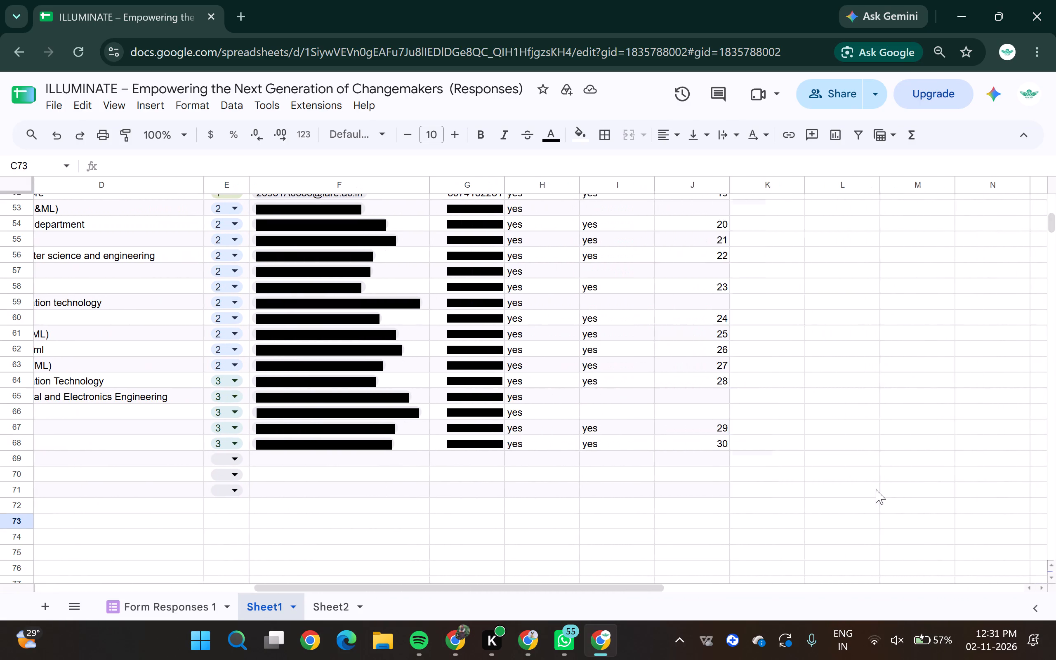
{"action": "scroll", "coordinate": [876, 489], "scroll_direction": "right", "scroll_amount": 1}
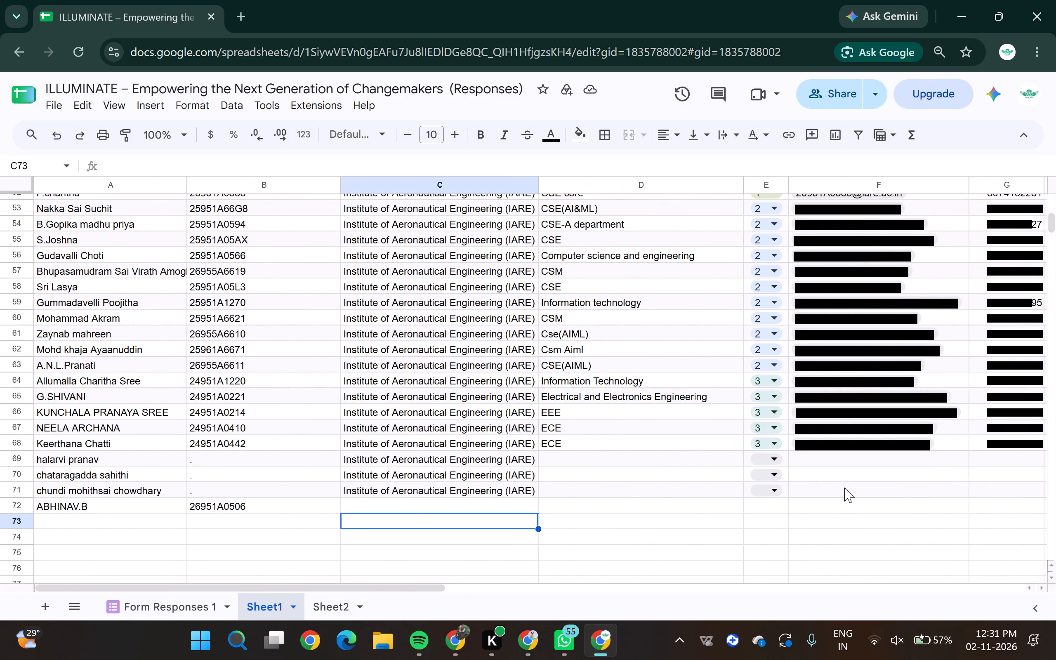
Add a new blank sheet to the spreadsheet after Sheet1.
{"action": "left_click", "coordinate": [50, 600]}
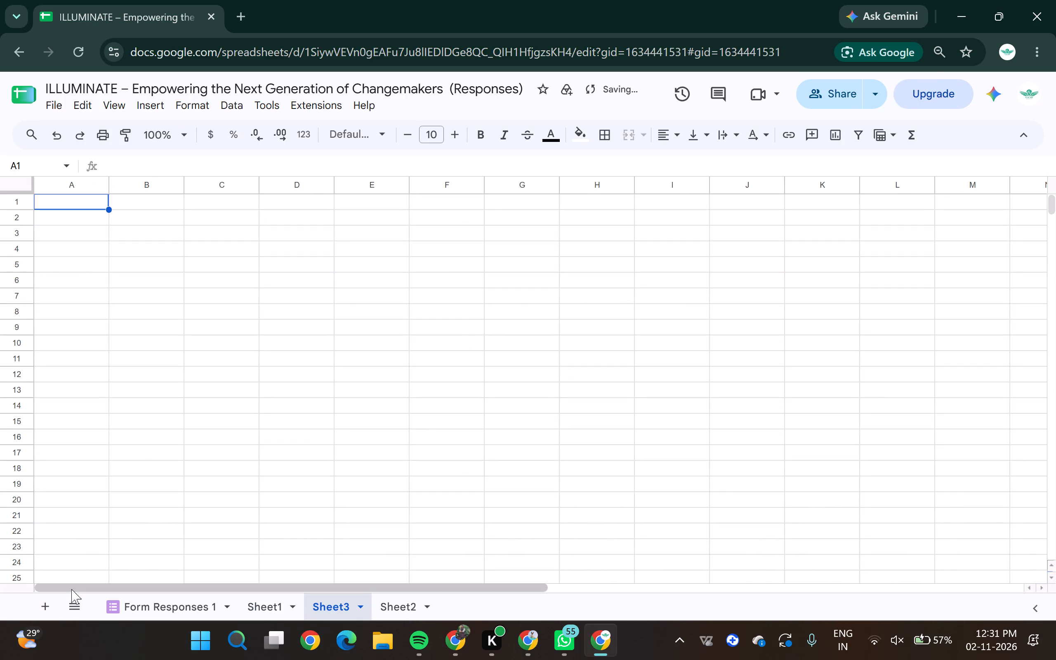
{"action": "left_click", "coordinate": [386, 604]}
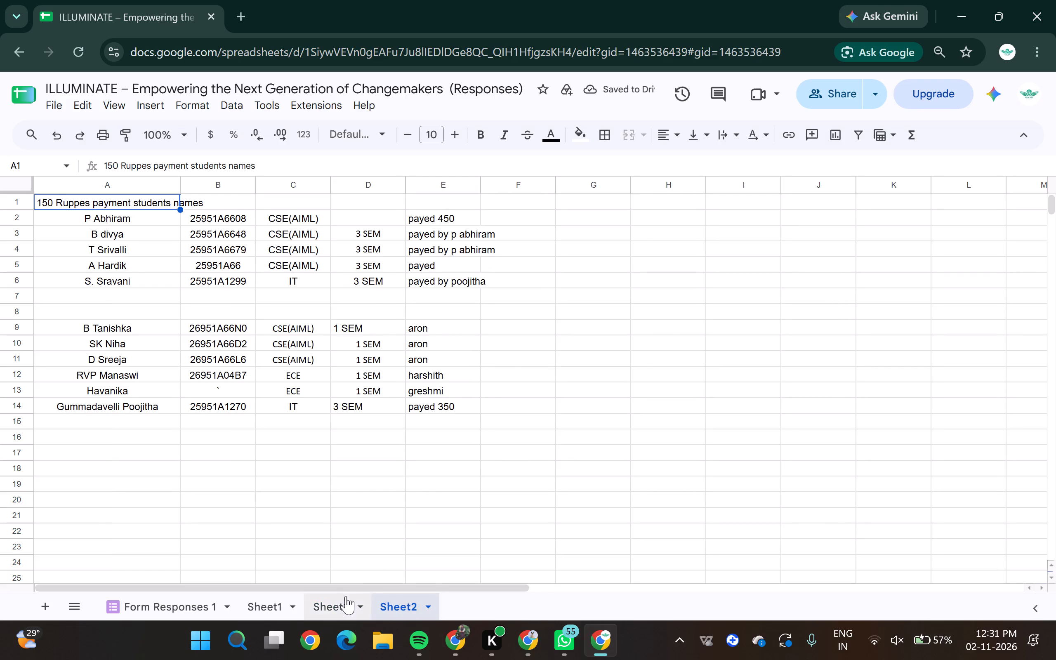
{"action": "left_click", "coordinate": [346, 596]}
Enter a student's roll number in Sheet1 cell B73, directly below the last entry.
{"action": "left_click", "coordinate": [283, 606]}
{"action": "left_click", "coordinate": [219, 521]}
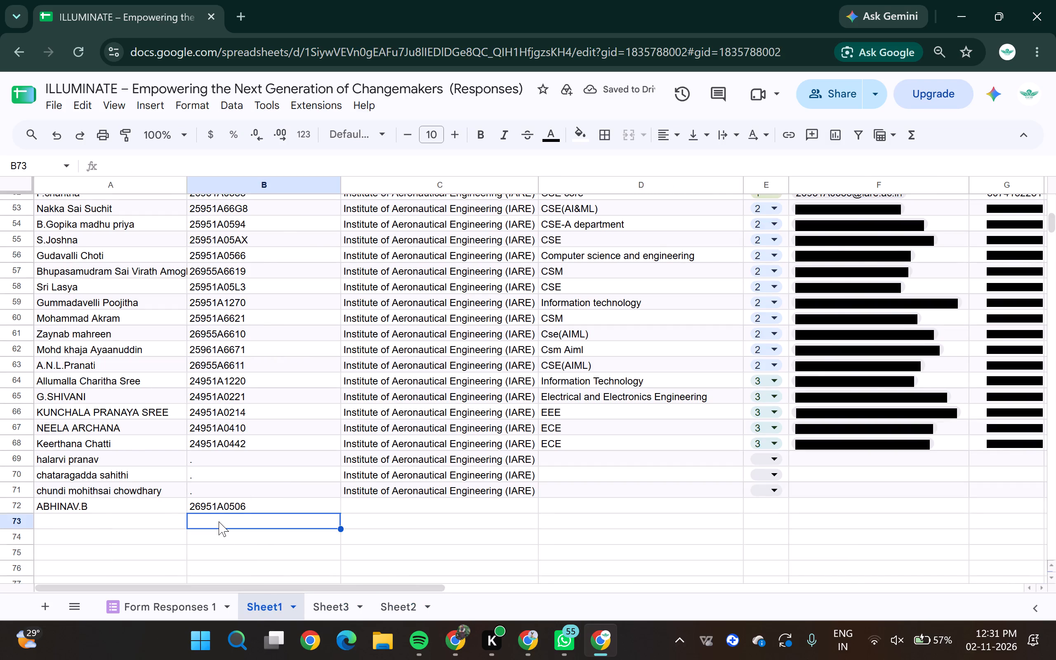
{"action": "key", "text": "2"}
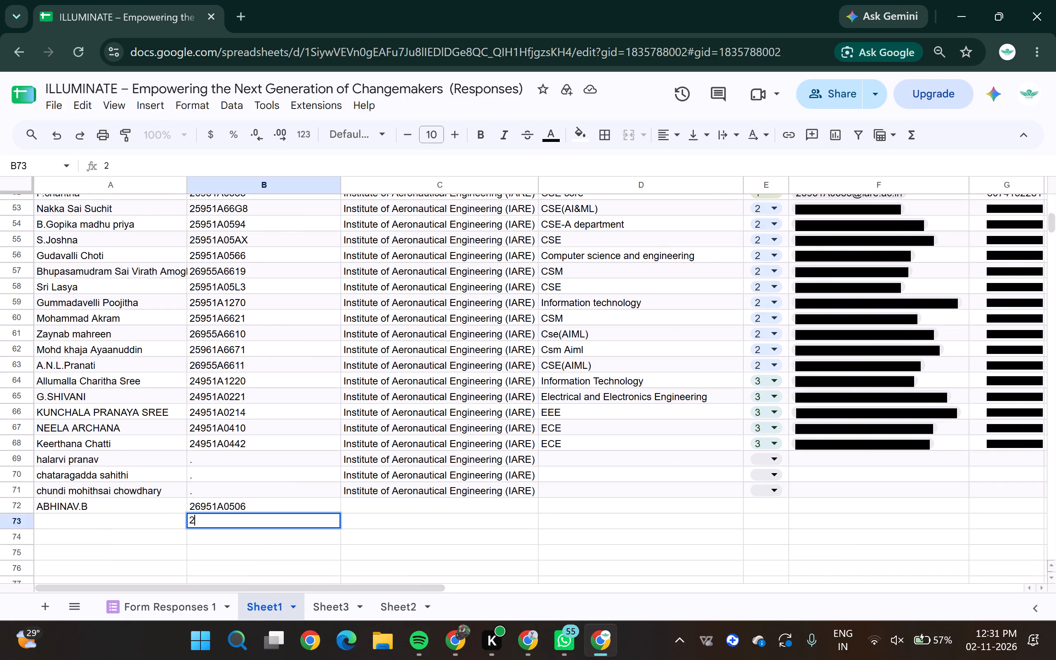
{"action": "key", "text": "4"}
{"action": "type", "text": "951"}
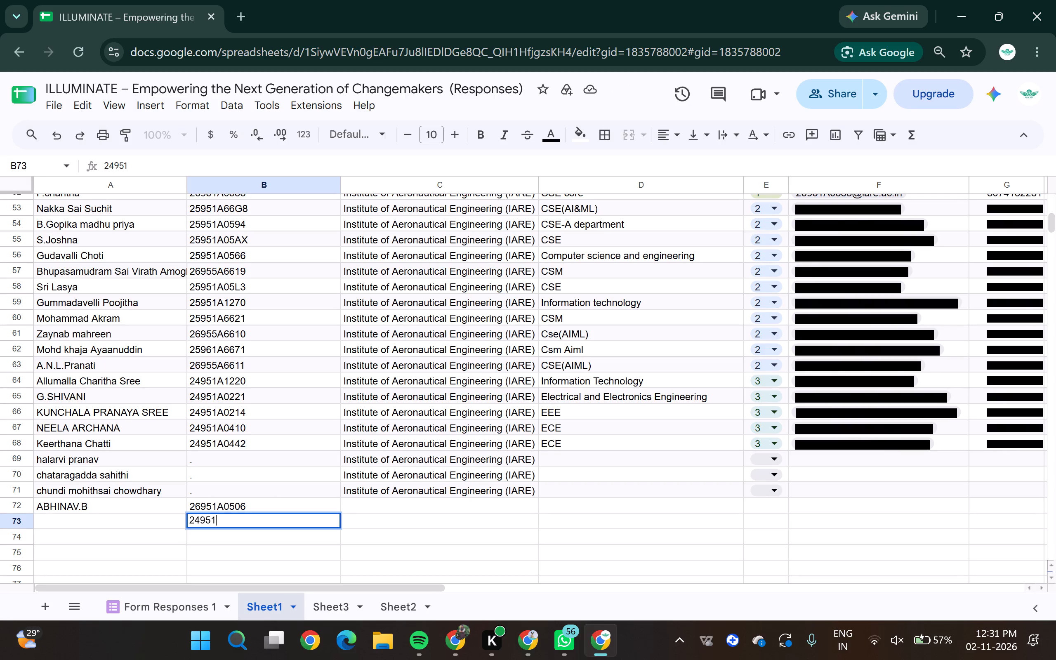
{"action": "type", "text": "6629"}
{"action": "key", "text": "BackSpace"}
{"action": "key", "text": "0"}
{"action": "left_click", "coordinate": [349, 549]}
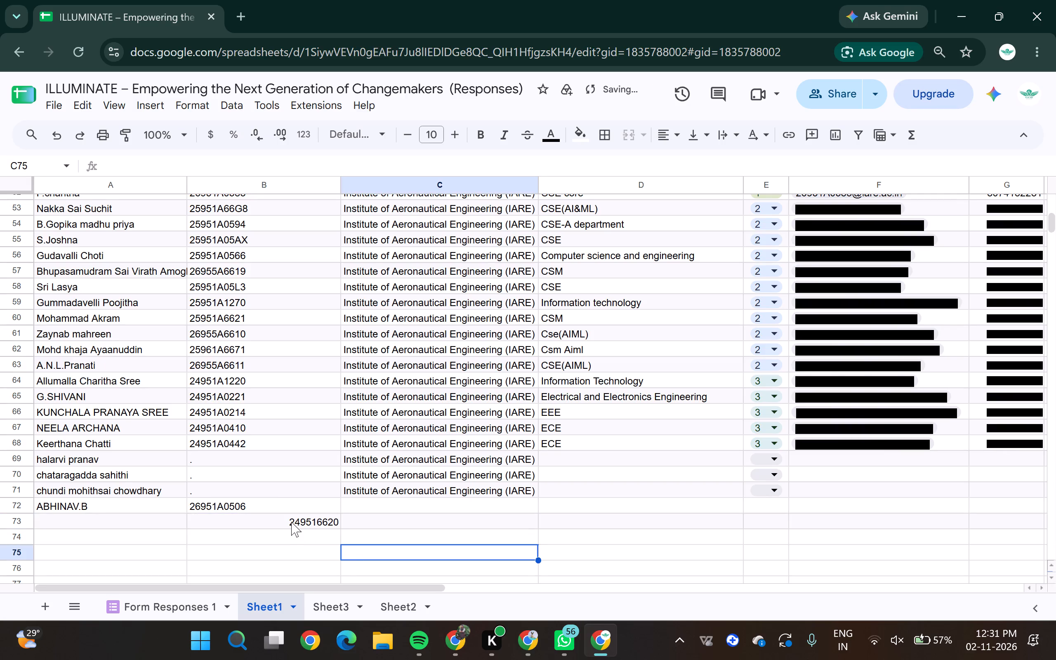
Switch to the Chrome window with the ChatGPT chat, search Google for "iare roll numbers" in a new tab and skim the results.
{"action": "left_click", "coordinate": [291, 520]}
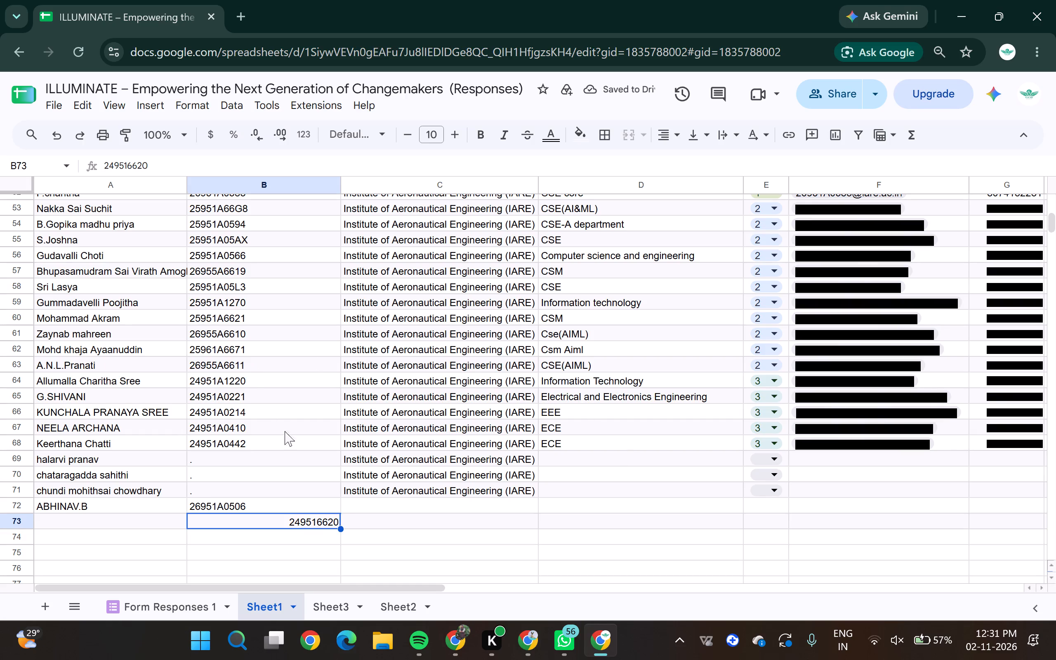
{"action": "left_click", "coordinate": [523, 654]}
{"action": "left_click", "coordinate": [238, 17]}
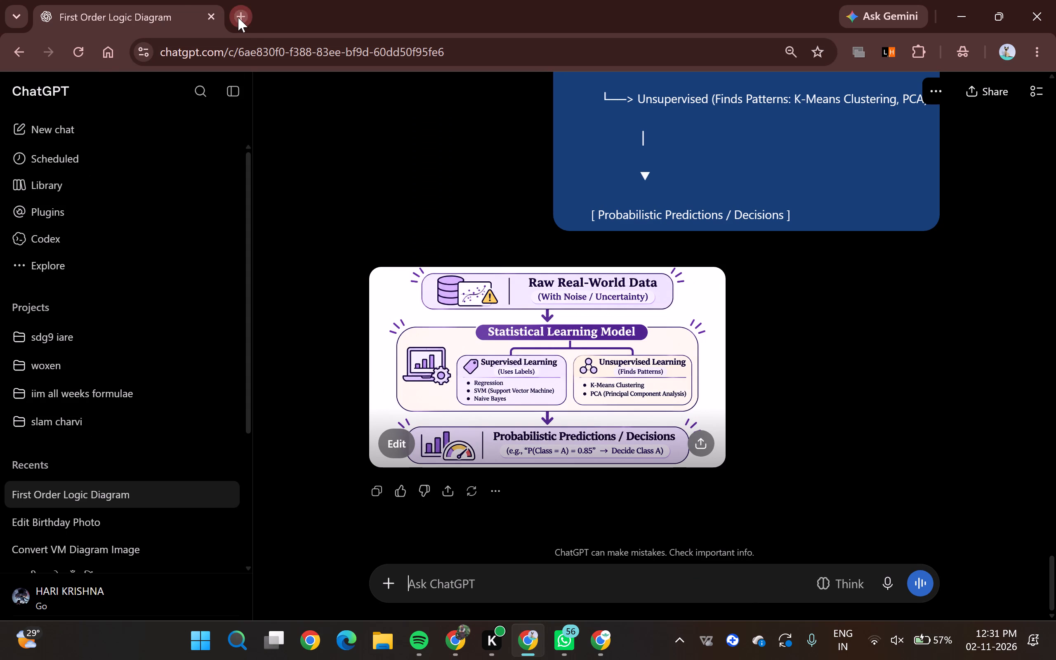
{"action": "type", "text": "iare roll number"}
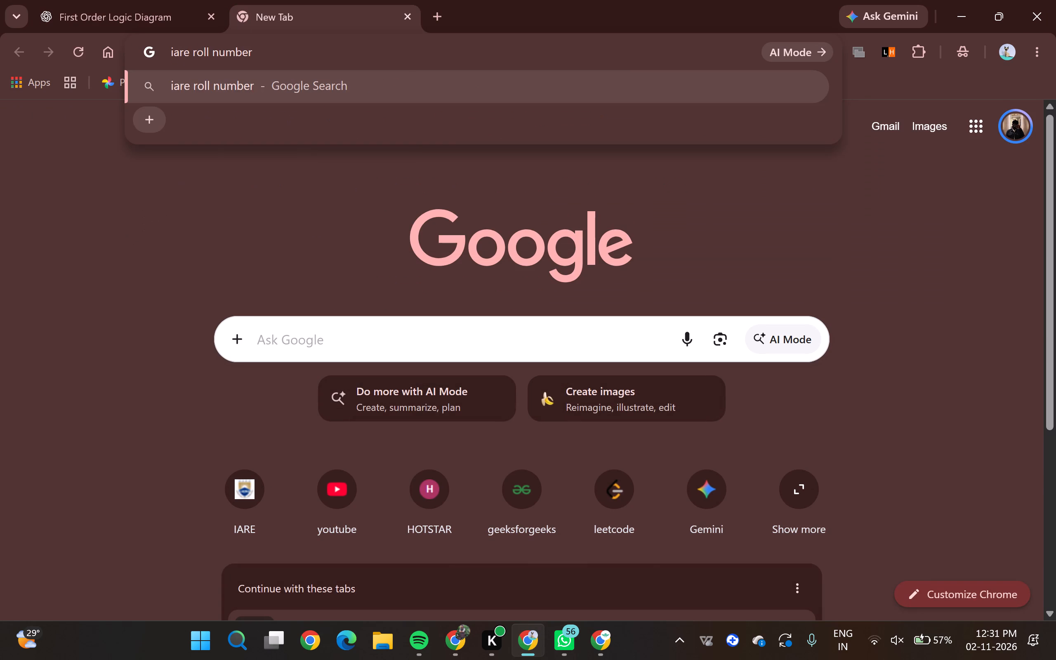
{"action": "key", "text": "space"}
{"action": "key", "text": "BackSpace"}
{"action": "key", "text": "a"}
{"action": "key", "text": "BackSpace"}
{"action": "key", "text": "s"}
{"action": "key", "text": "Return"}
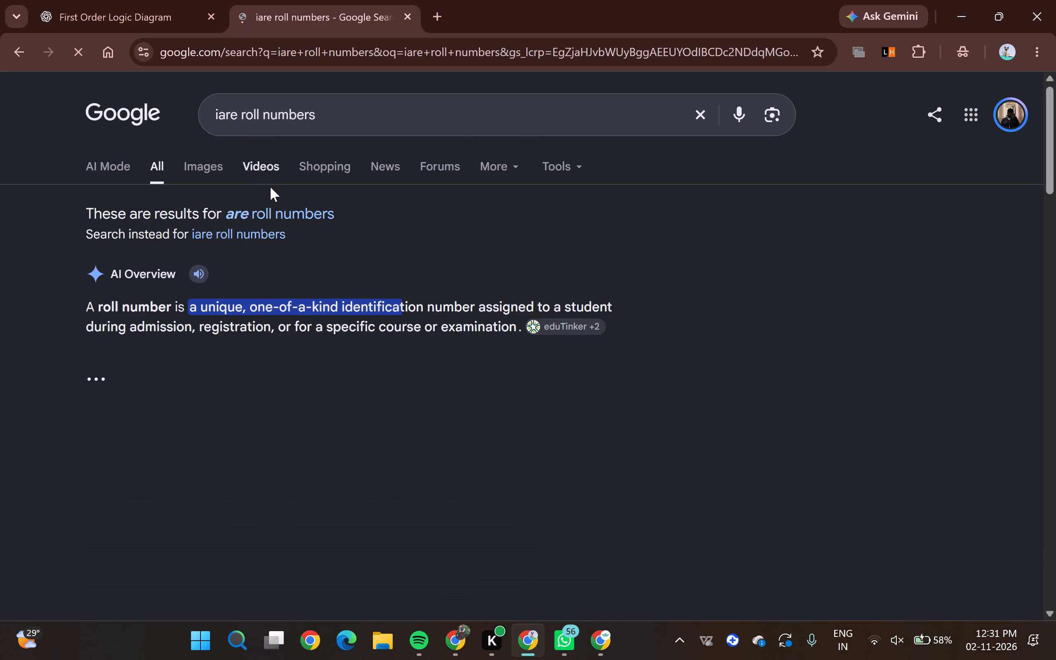
{"action": "scroll", "coordinate": [294, 248], "scroll_direction": "down", "scroll_amount": 4}
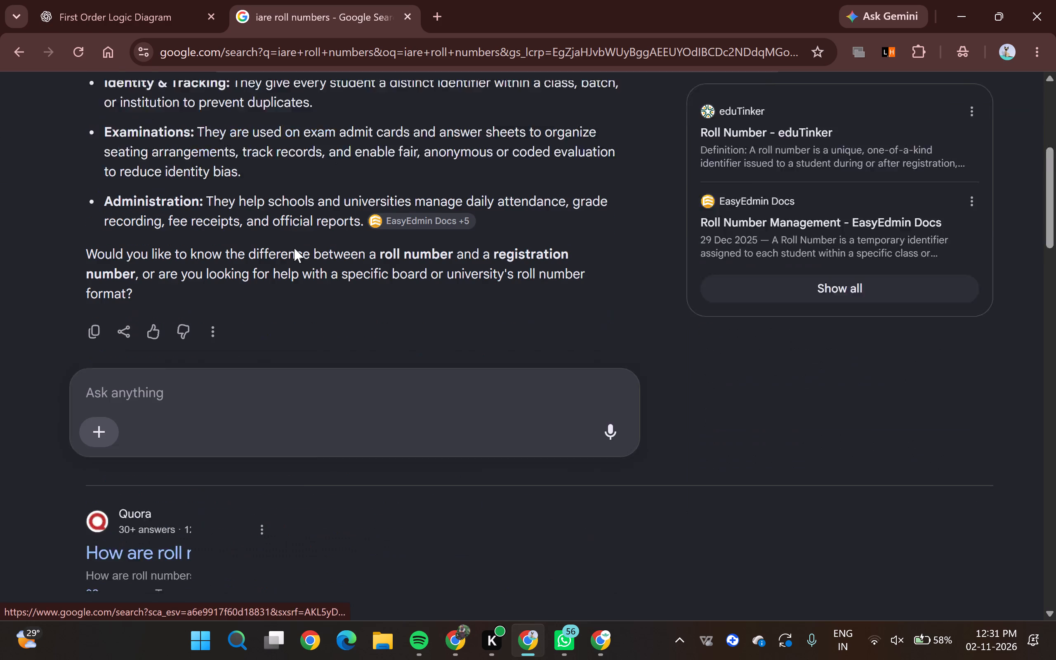
{"action": "scroll", "coordinate": [294, 248], "scroll_direction": "down", "scroll_amount": 1}
{"action": "scroll", "coordinate": [287, 189], "scroll_direction": "up", "scroll_amount": 6}
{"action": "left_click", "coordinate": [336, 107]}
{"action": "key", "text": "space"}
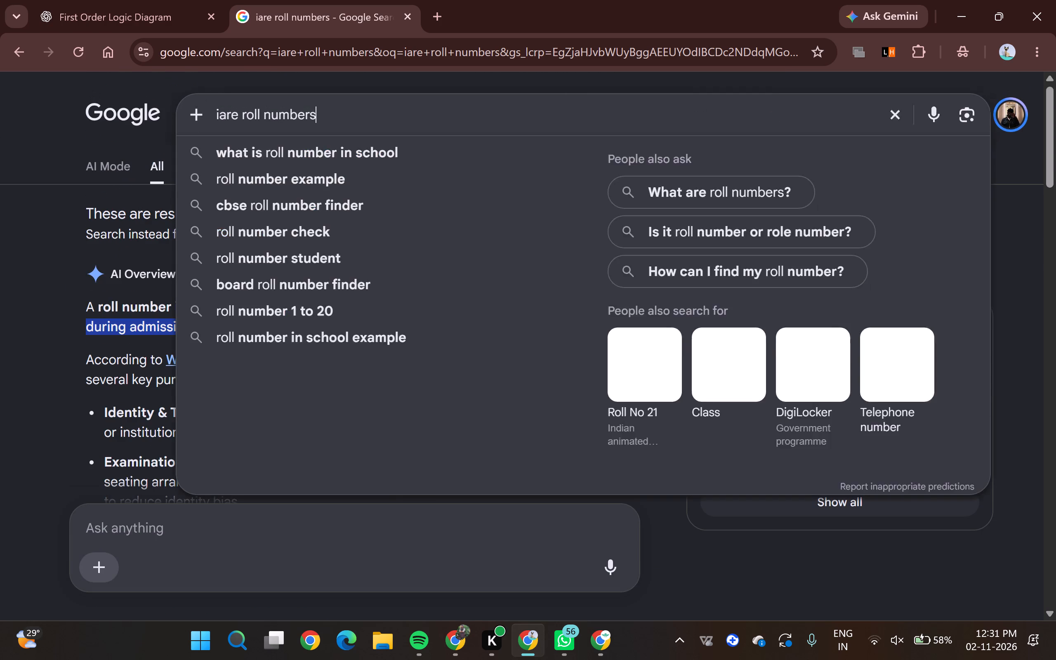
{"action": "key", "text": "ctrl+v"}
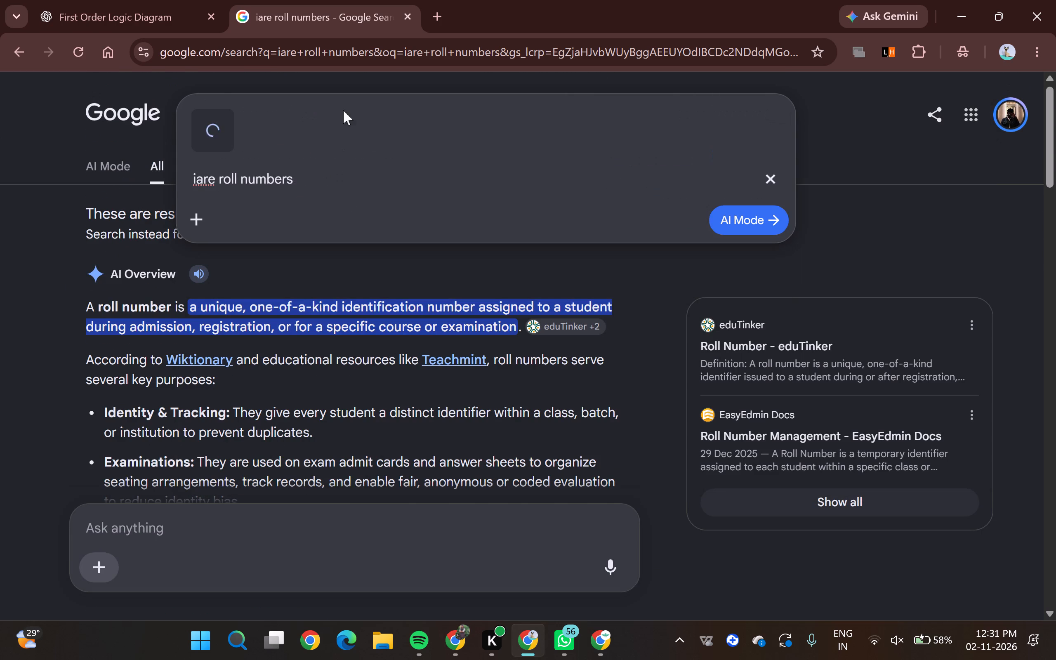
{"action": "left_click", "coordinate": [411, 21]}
Search Google in a new tab for "iare roll numbers" followed by the roll number copied from Sheet1 cell B73.
{"action": "left_click", "coordinate": [252, 14]}
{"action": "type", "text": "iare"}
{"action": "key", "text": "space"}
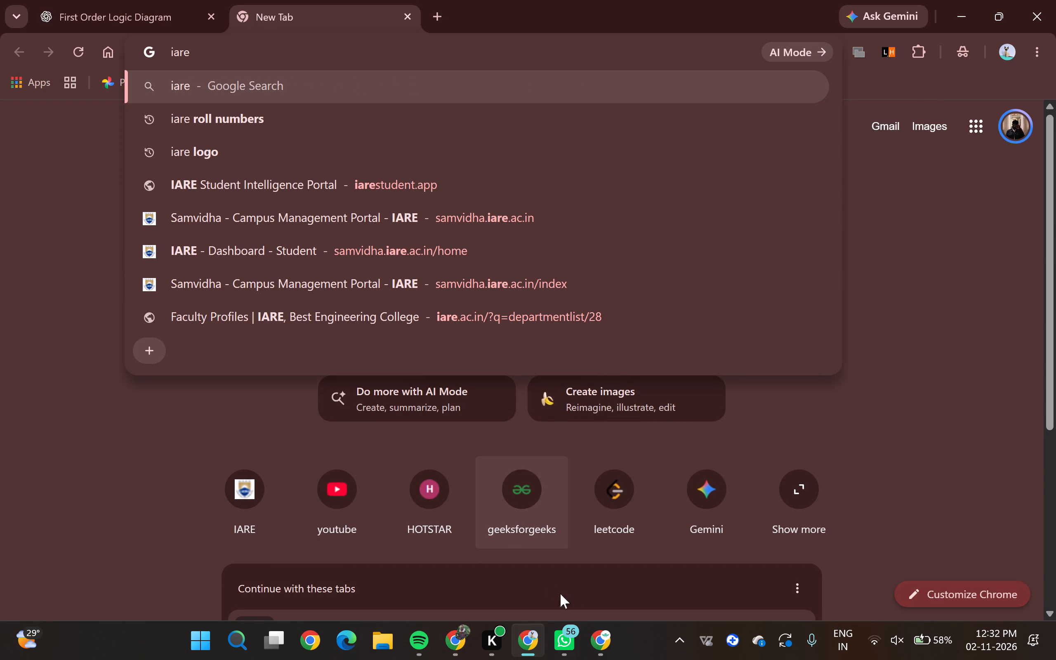
{"action": "left_click", "coordinate": [595, 634]}
{"action": "left_click", "coordinate": [288, 521]}
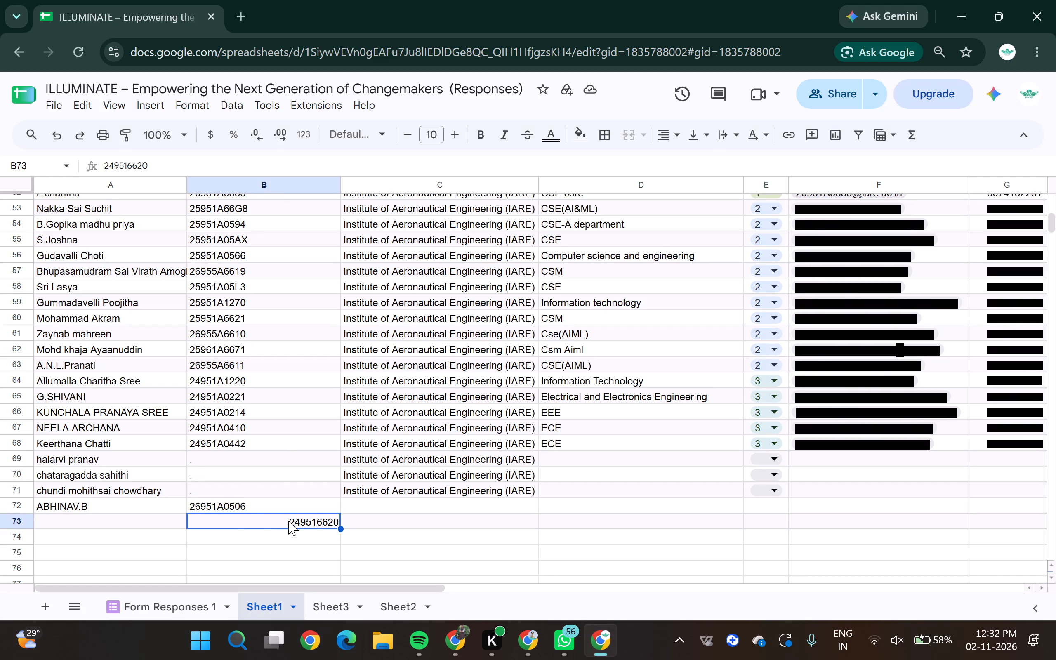
{"action": "key", "text": "ctrl+c"}
{"action": "left_click", "coordinate": [602, 636]}
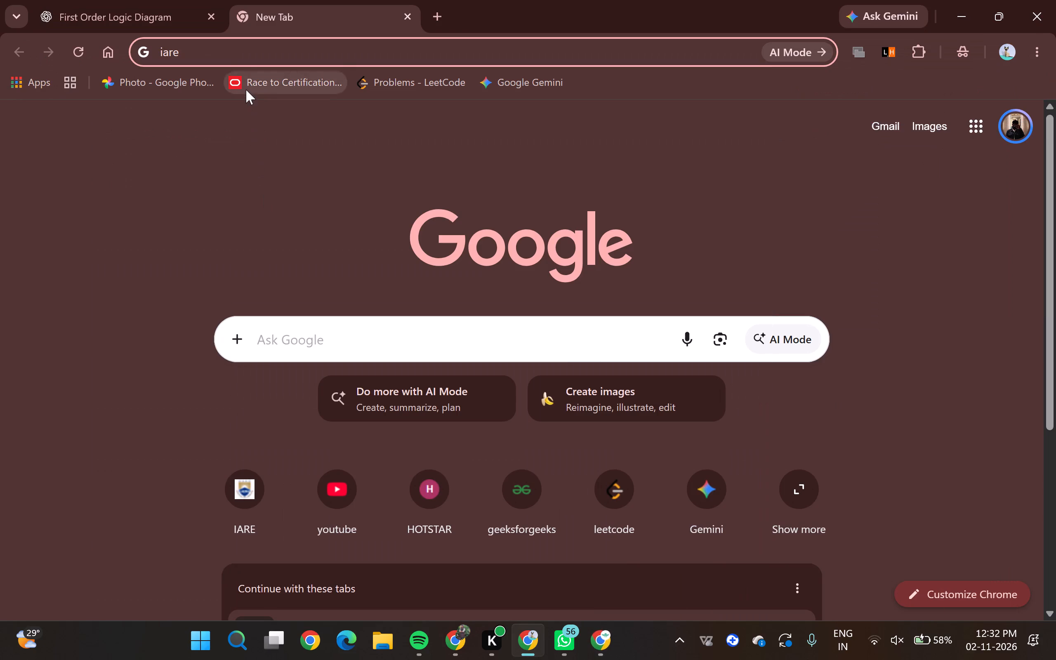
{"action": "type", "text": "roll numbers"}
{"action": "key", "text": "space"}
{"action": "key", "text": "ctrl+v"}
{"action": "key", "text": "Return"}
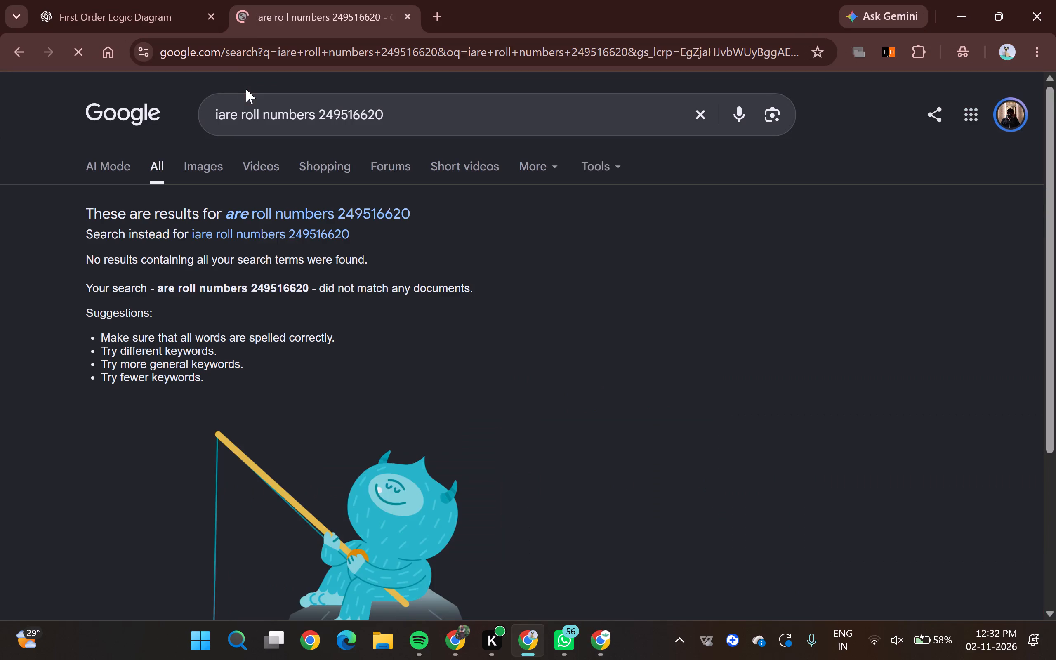
{"action": "left_click", "coordinate": [427, 113]}
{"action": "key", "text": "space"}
{"action": "key", "text": "Return"}
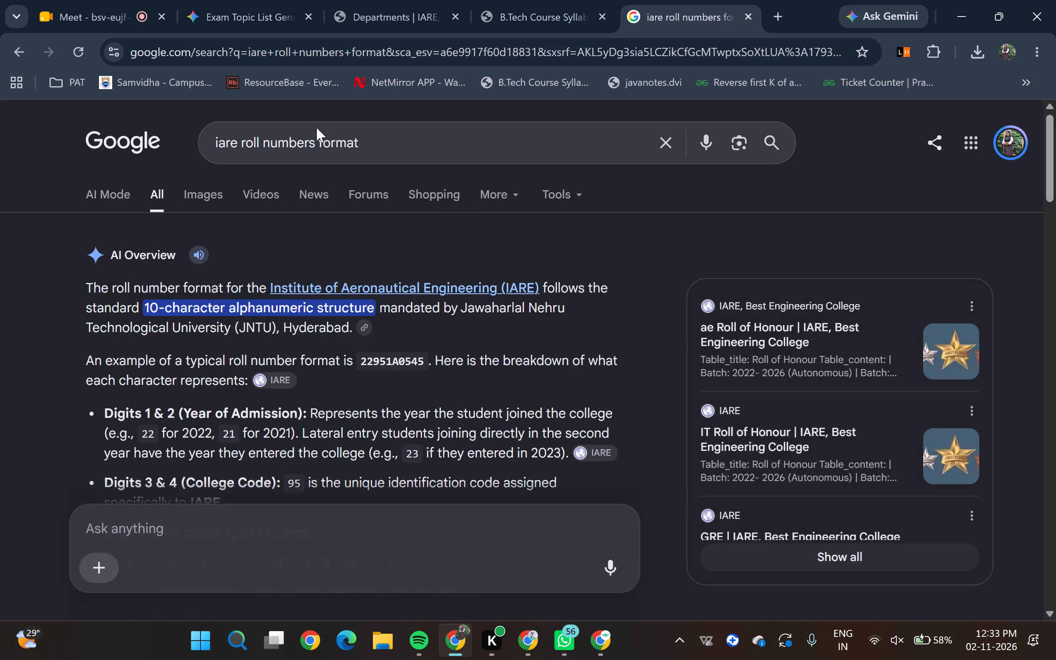
{"action": "scroll", "coordinate": [381, 308], "scroll_direction": "down", "scroll_amount": 2}
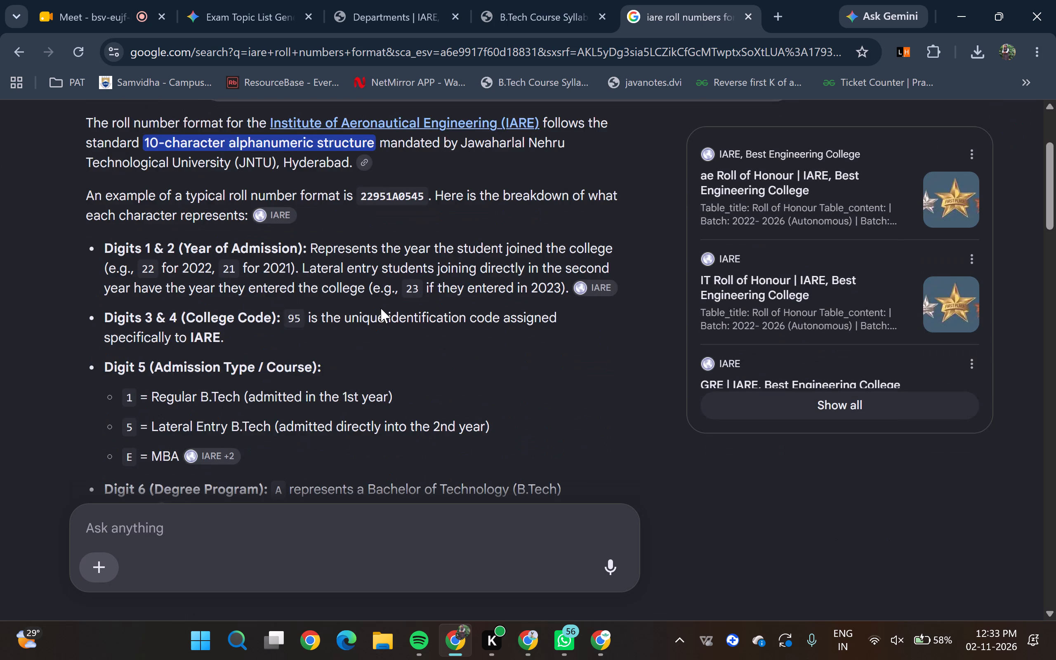
{"action": "scroll", "coordinate": [381, 308], "scroll_direction": "down", "scroll_amount": 1}
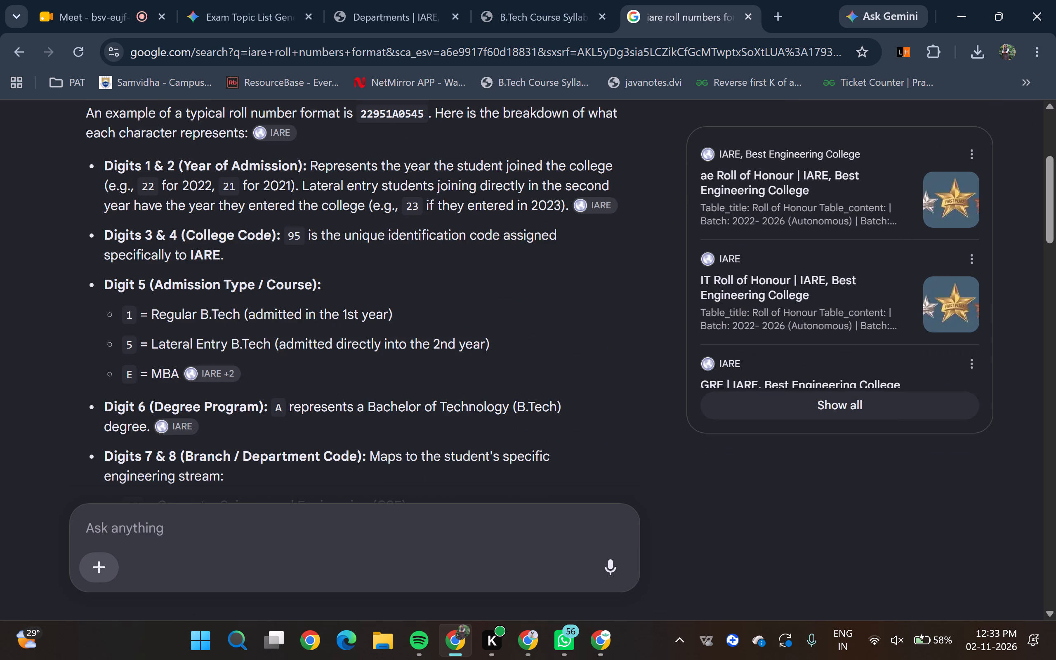
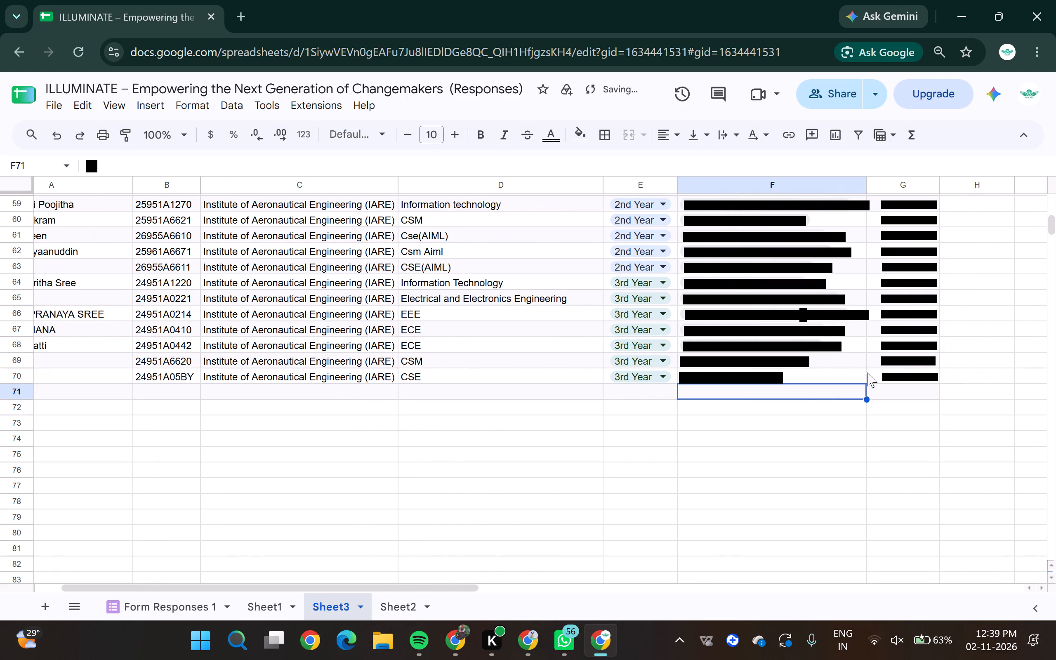
Align the Mail cells F2:F70 to the top and set their text rotation to none.
{"action": "left_click", "coordinate": [882, 453]}
{"action": "left_click_drag", "start_coordinate": [808, 380], "coordinate": [807, 315]}
{"action": "scroll", "coordinate": [808, 373], "scroll_direction": "up", "scroll_amount": 10}
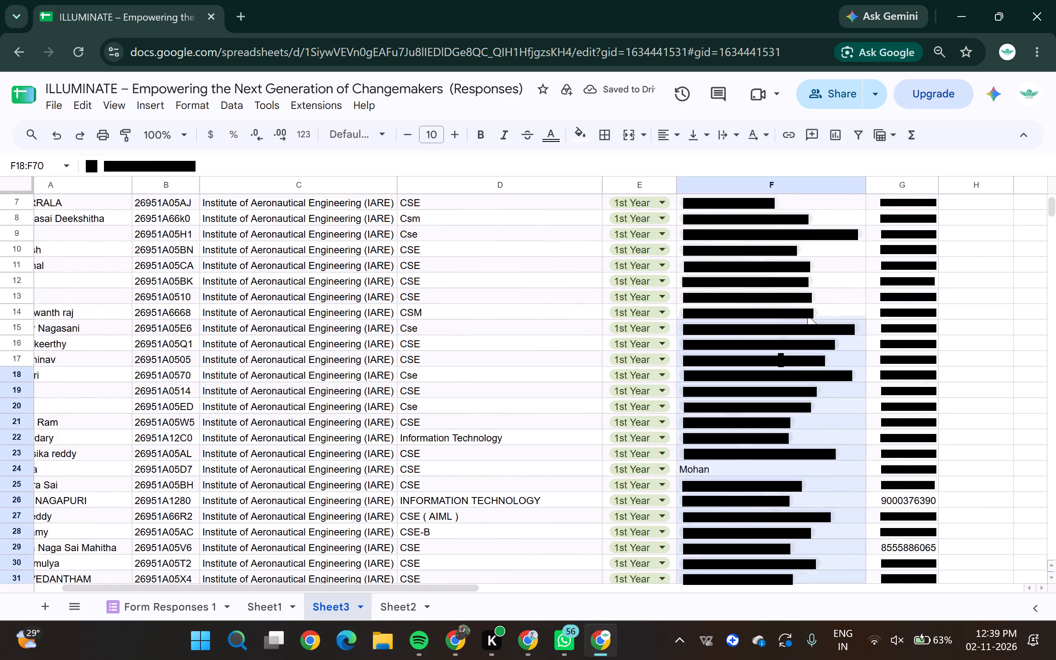
{"action": "left_click_drag", "start_coordinate": [807, 315], "coordinate": [788, 218]}
{"action": "scroll", "coordinate": [801, 286], "scroll_direction": "up", "scroll_amount": 1}
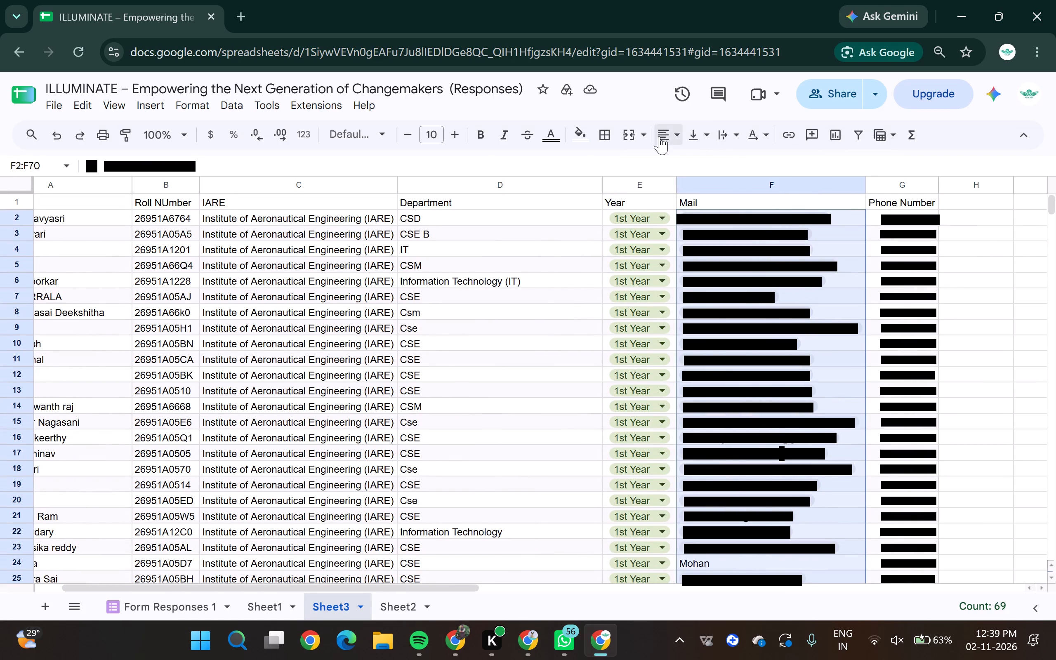
{"action": "left_click", "coordinate": [696, 135]}
{"action": "left_click", "coordinate": [695, 154]}
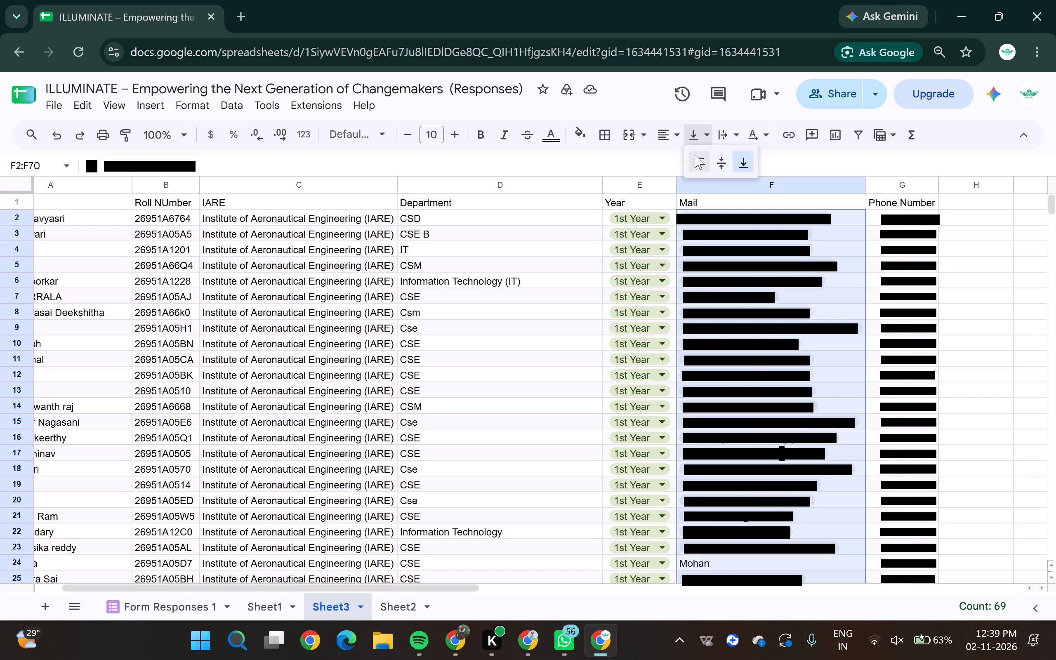
{"action": "left_click", "coordinate": [762, 134]}
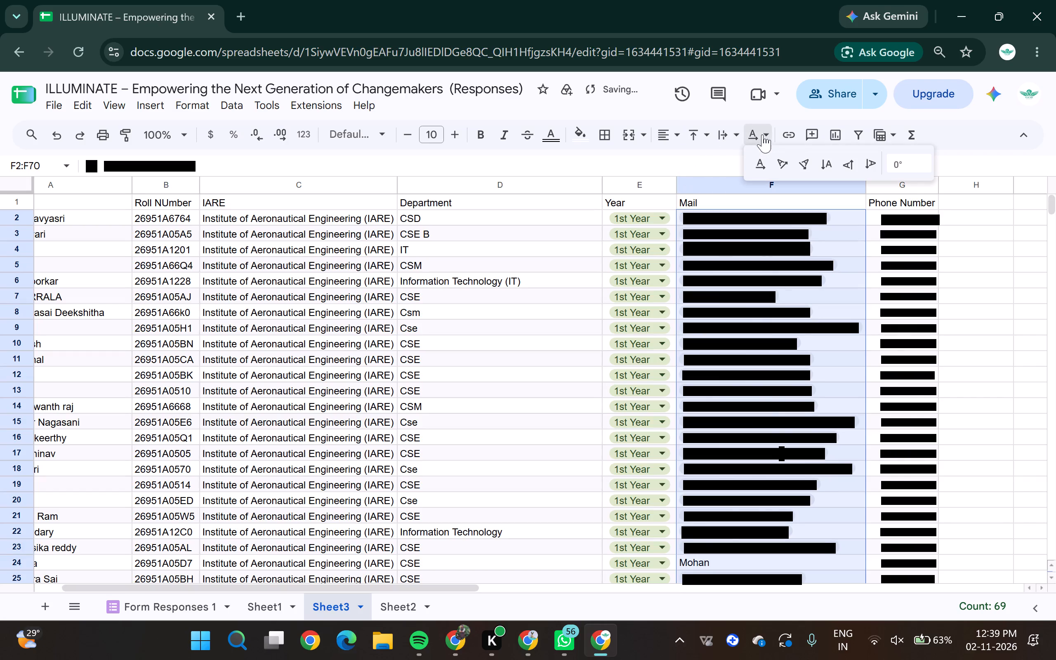
{"action": "left_click", "coordinate": [768, 157]}
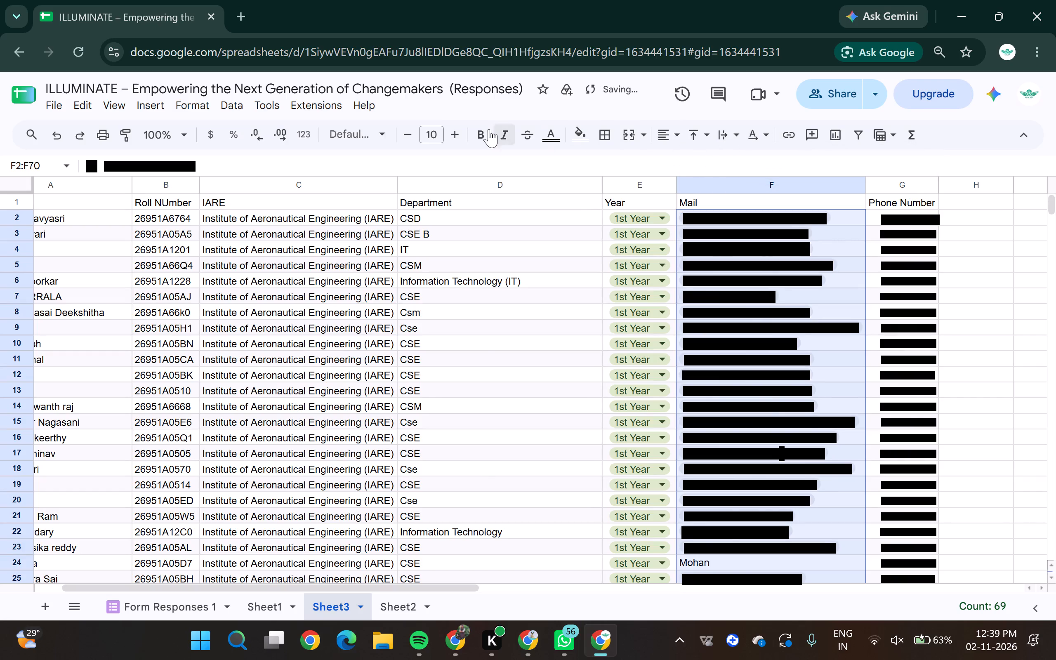
Set the font of the Mail cells F2:F70 to Roboto, trying Nunito along the way.
{"action": "left_click", "coordinate": [363, 129]}
{"action": "left_click", "coordinate": [375, 270]}
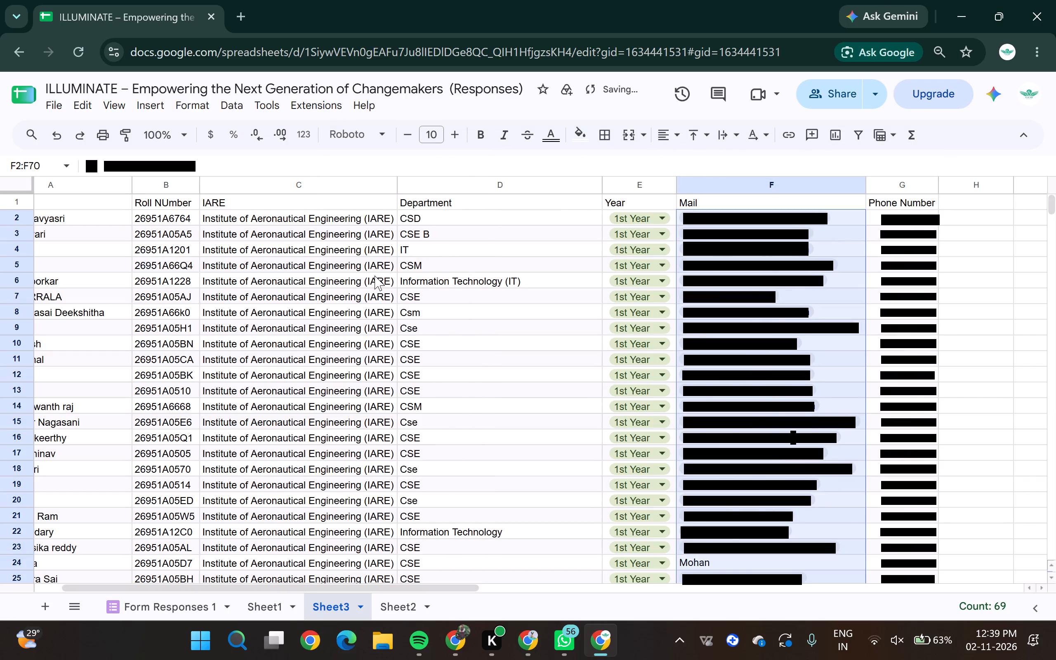
{"action": "left_click", "coordinate": [352, 123]}
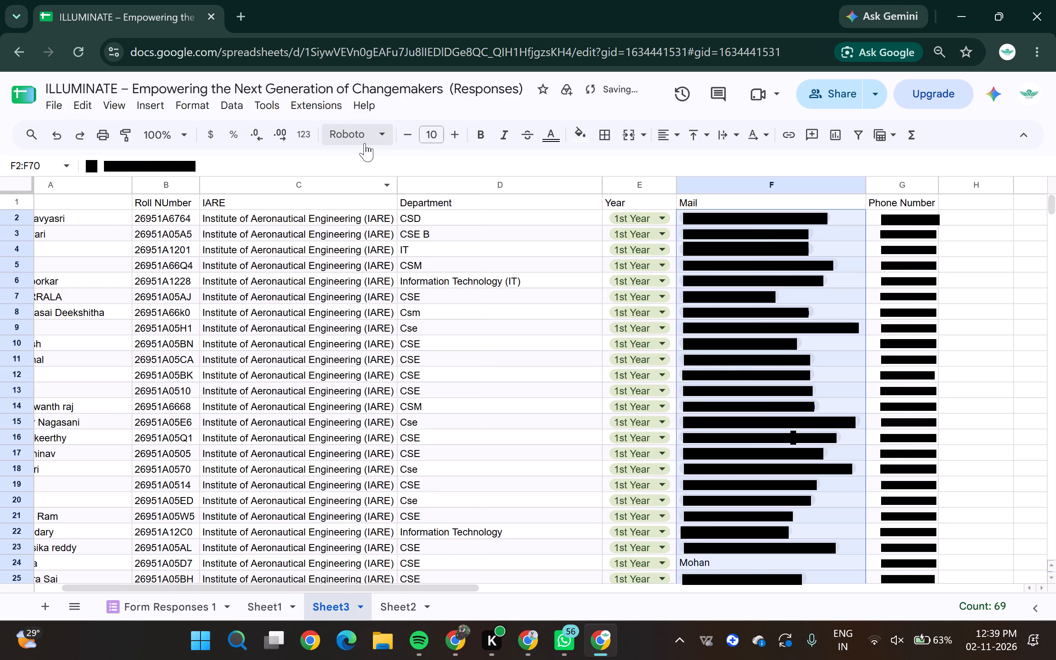
{"action": "left_click", "coordinate": [365, 143]}
{"action": "left_click", "coordinate": [375, 331]}
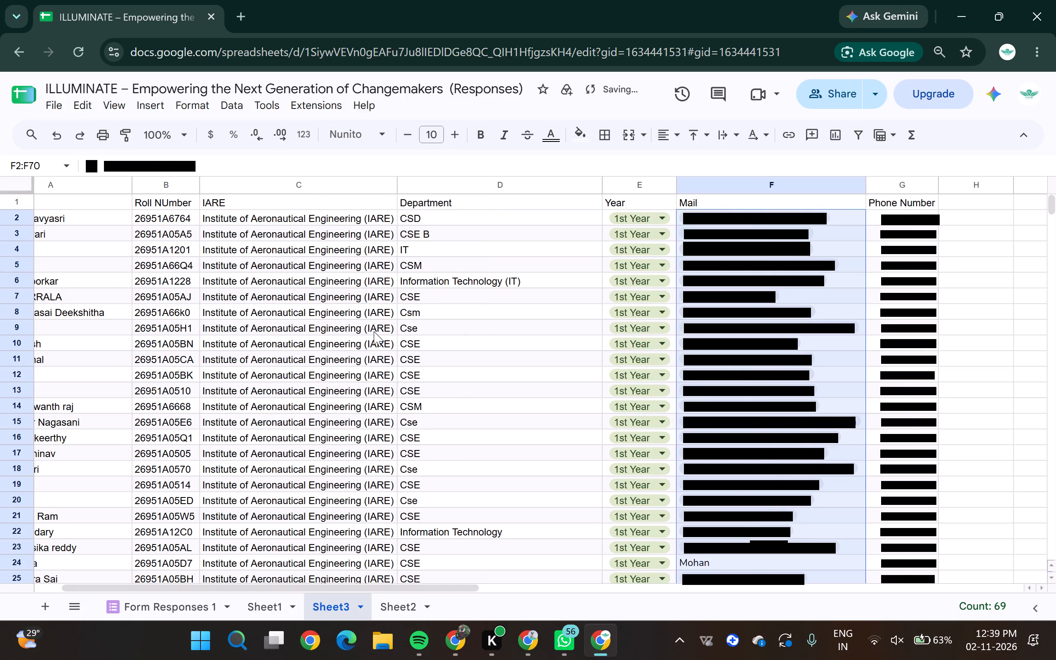
{"action": "left_click", "coordinate": [334, 141]}
{"action": "left_click", "coordinate": [362, 302]}
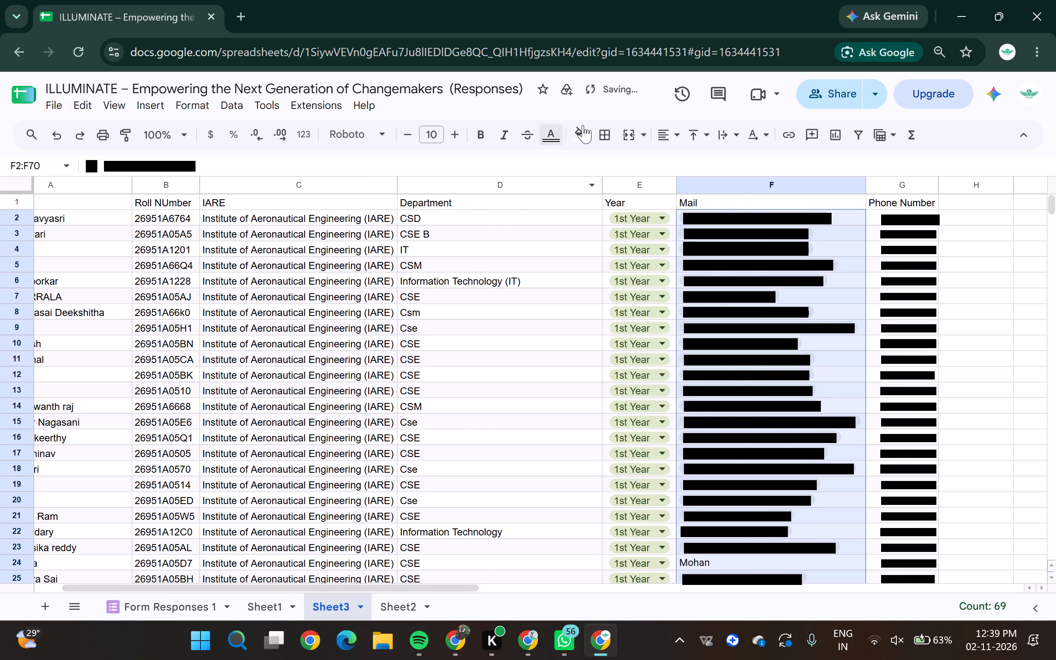
Try the custom off-white fill on the Mail cells F2:F70, finishing with plain white.
{"action": "left_click", "coordinate": [577, 130]}
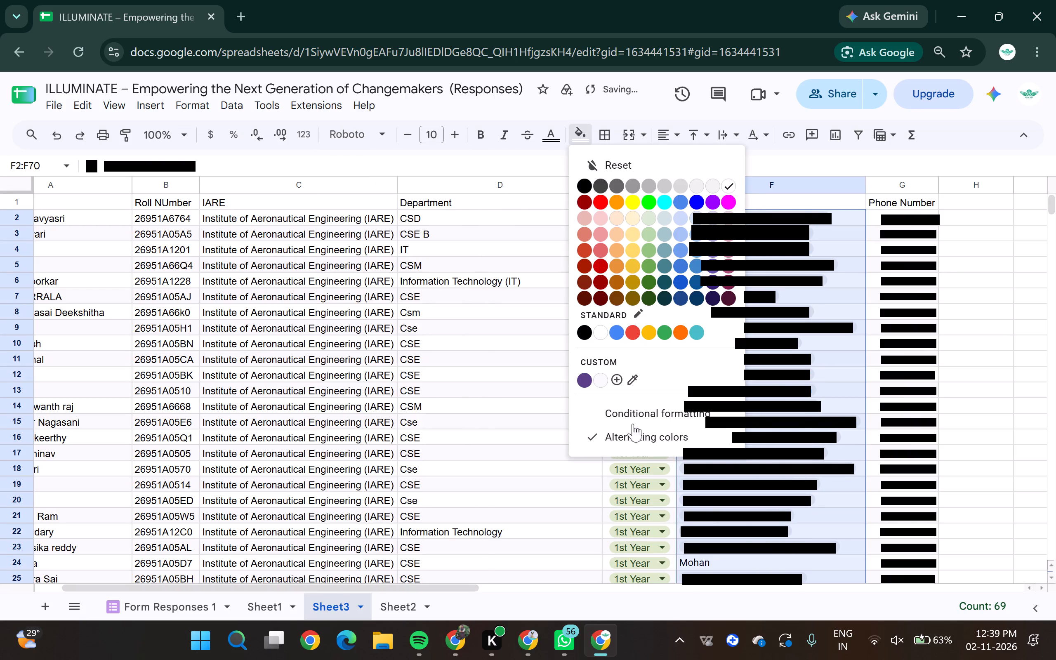
{"action": "left_click", "coordinate": [601, 381]}
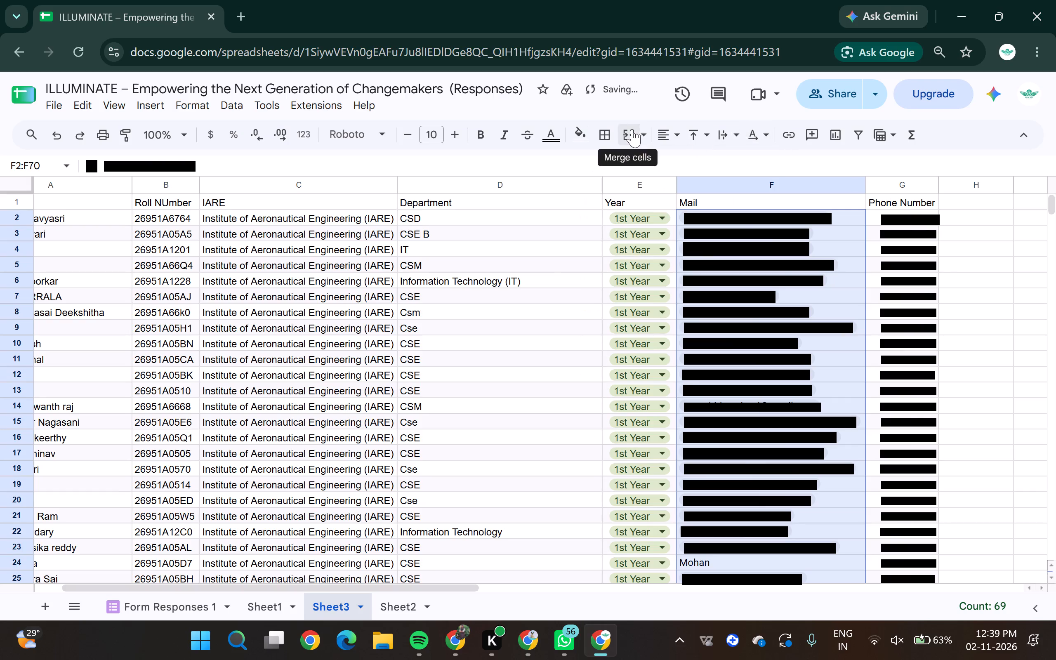
{"action": "left_click", "coordinate": [583, 132]}
{"action": "left_click", "coordinate": [729, 184]}
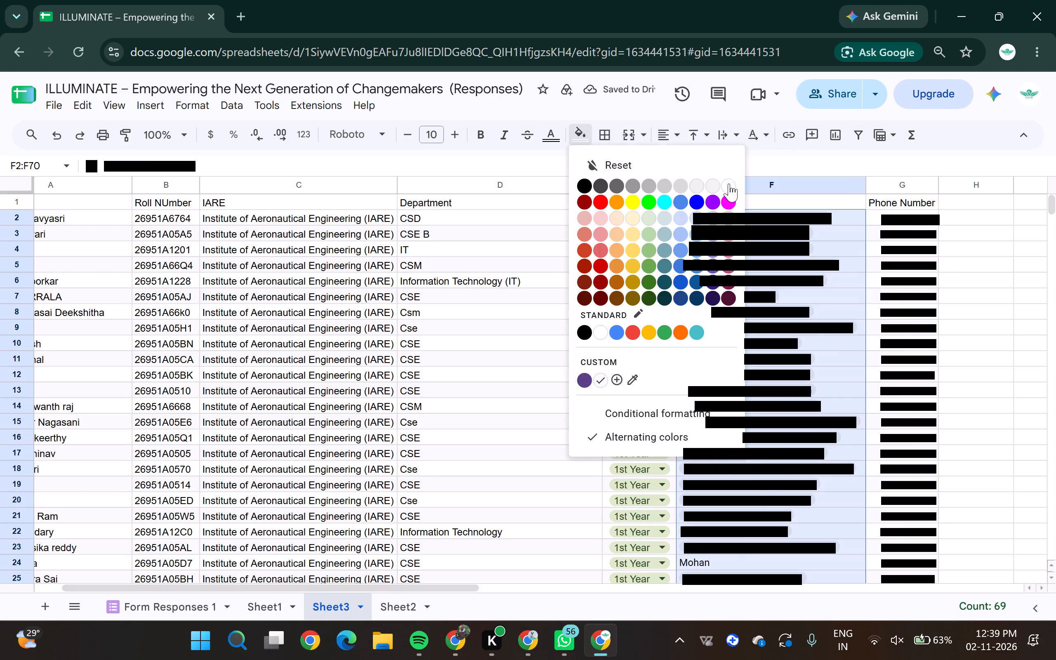
{"action": "left_click", "coordinate": [999, 280]}
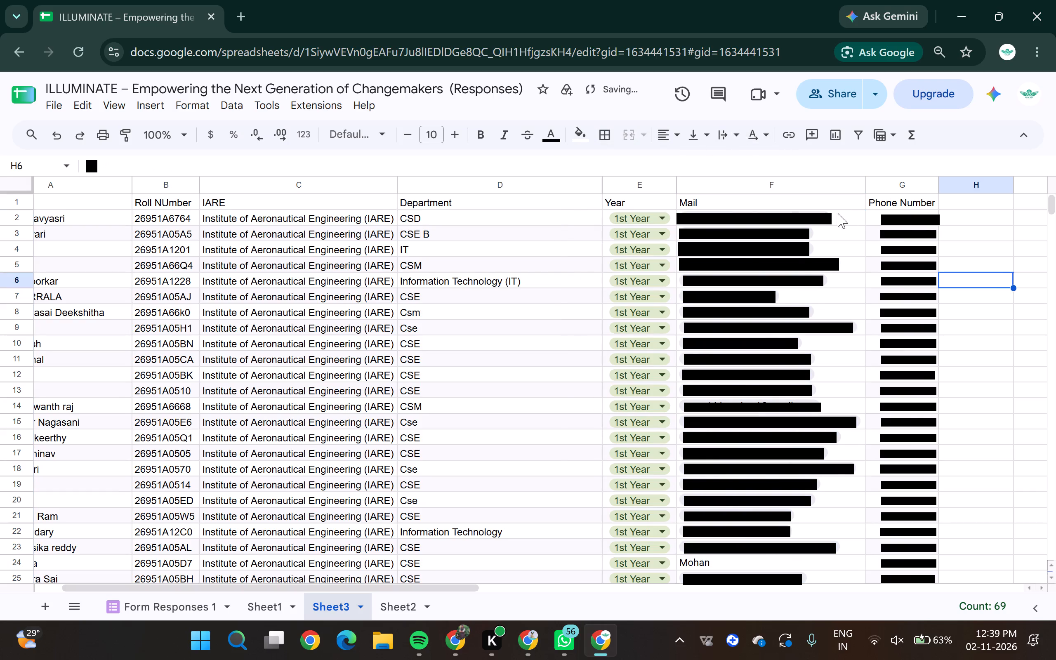
View the data extraction options for the email chip in F2 and close them without extracting.
{"action": "left_click", "coordinate": [825, 216]}
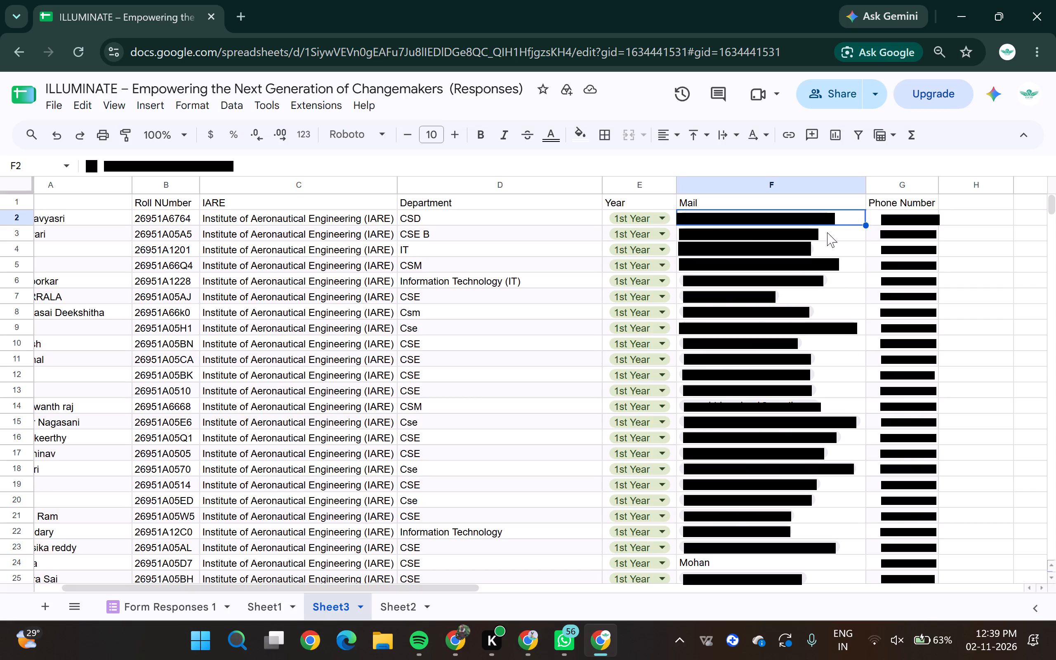
{"action": "left_click", "coordinate": [882, 391]}
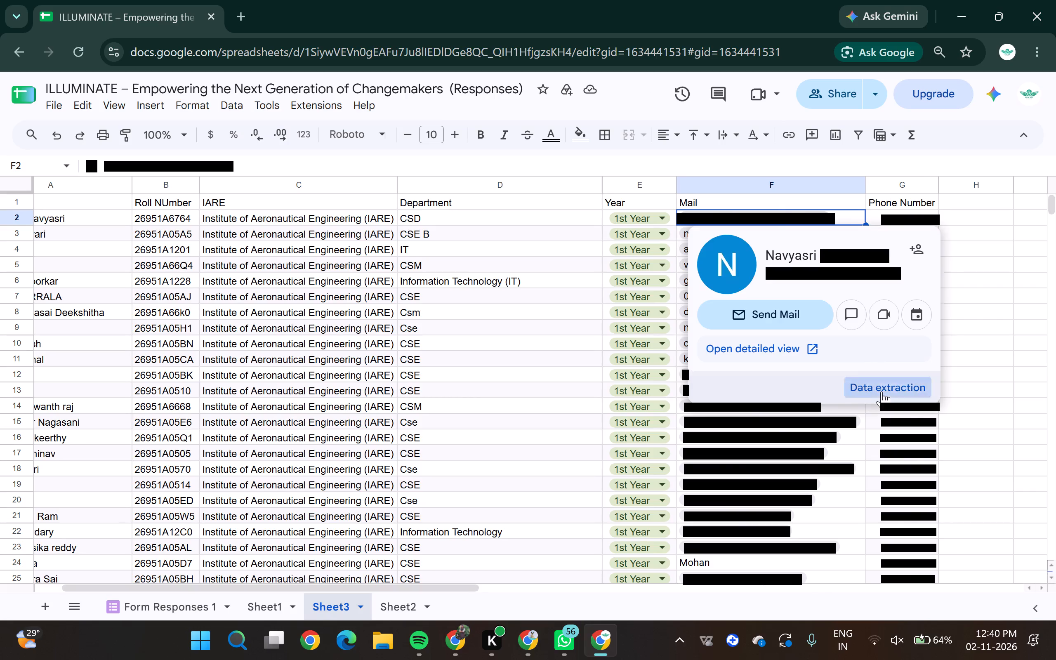
{"action": "left_click", "coordinate": [983, 342]}
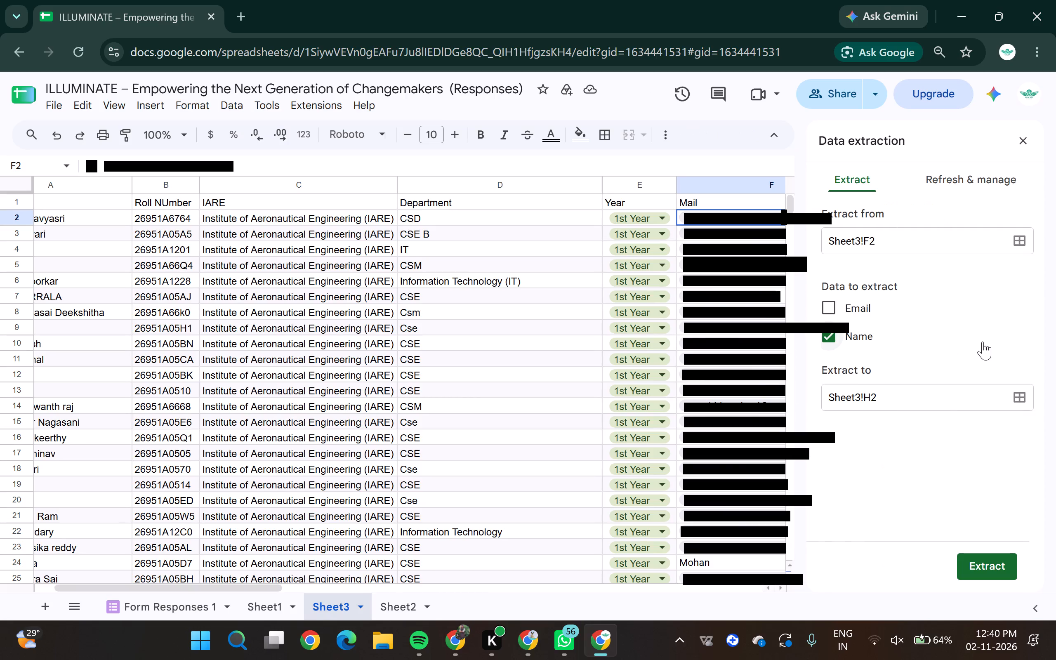
{"action": "left_click", "coordinate": [1016, 134]}
Examine the email chips in the Mail column, from F5 down to F68.
{"action": "left_click", "coordinate": [738, 261]}
{"action": "scroll", "coordinate": [768, 319], "scroll_direction": "down", "scroll_amount": 7}
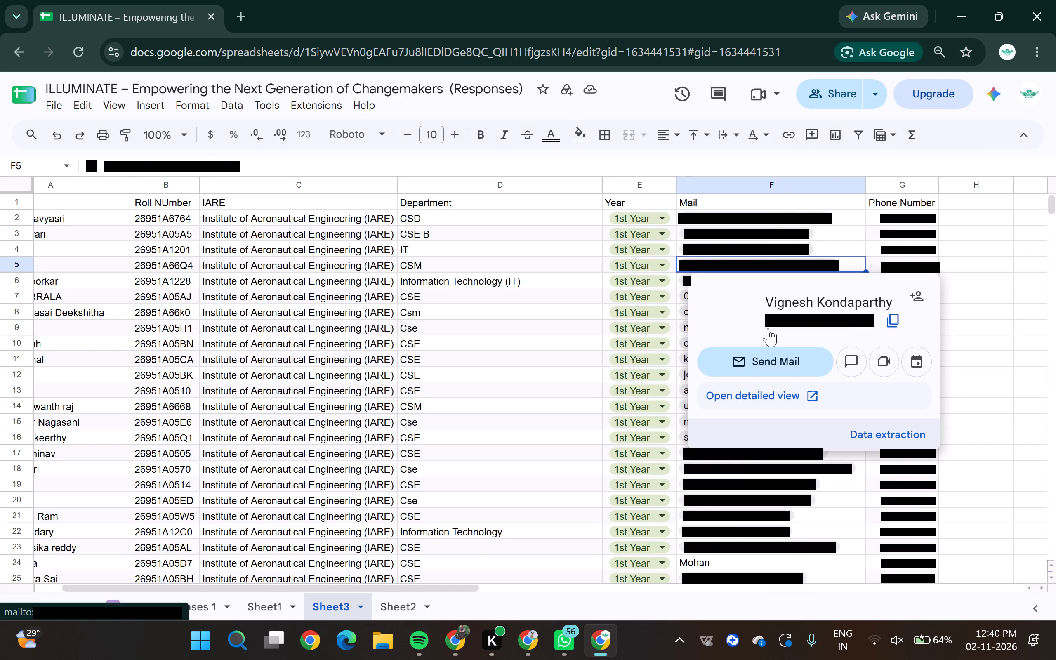
{"action": "left_click", "coordinate": [1020, 361]}
{"action": "scroll", "coordinate": [985, 366], "scroll_direction": "down", "scroll_amount": 12}
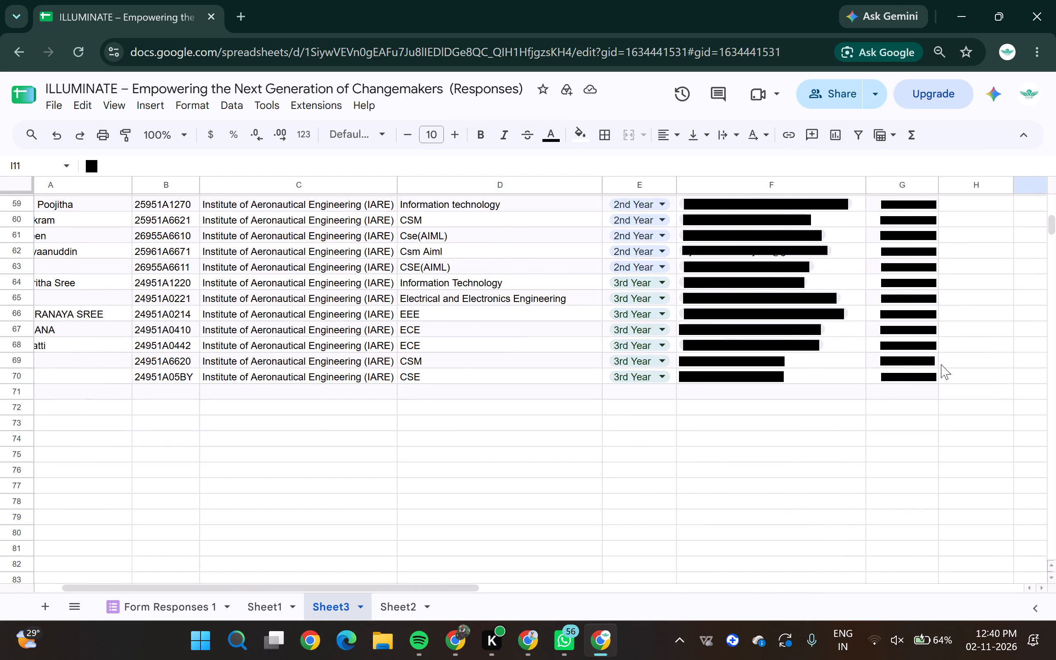
{"action": "left_click", "coordinate": [798, 277]}
{"action": "scroll", "coordinate": [851, 354], "scroll_direction": "up", "scroll_amount": 5}
{"action": "scroll", "coordinate": [851, 355], "scroll_direction": "down", "scroll_amount": 5}
{"action": "scroll", "coordinate": [851, 358], "scroll_direction": "up", "scroll_amount": 2}
{"action": "left_click", "coordinate": [845, 425]}
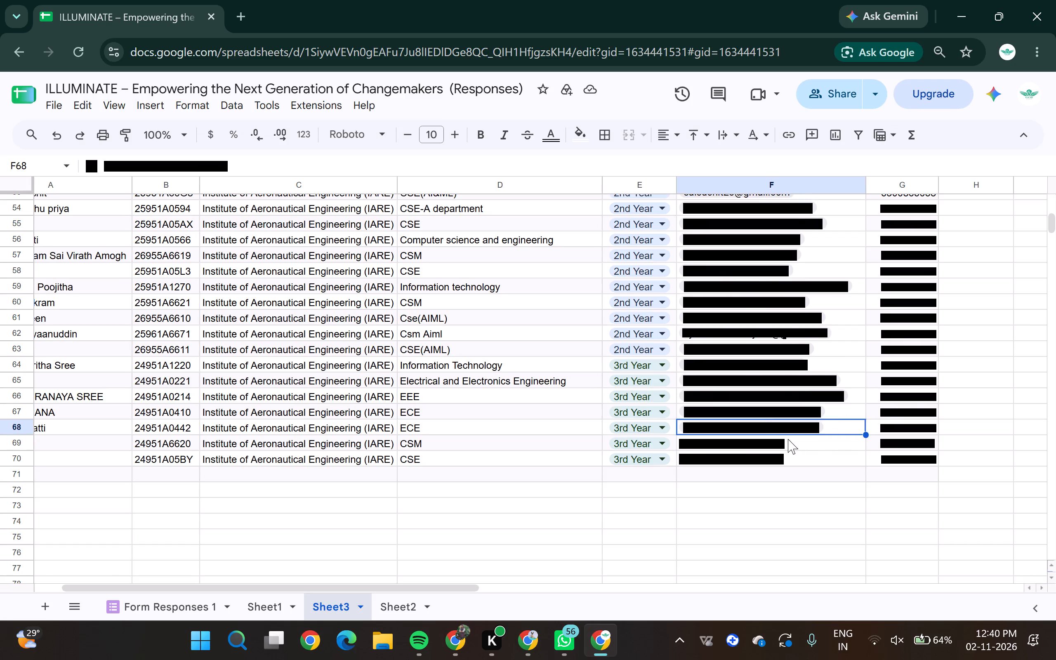
Copy a link to the Mail cell F69.
{"action": "left_click", "coordinate": [788, 439]}
{"action": "right_click", "coordinate": [787, 440]}
{"action": "scroll", "coordinate": [877, 394], "scroll_direction": "down", "scroll_amount": 3}
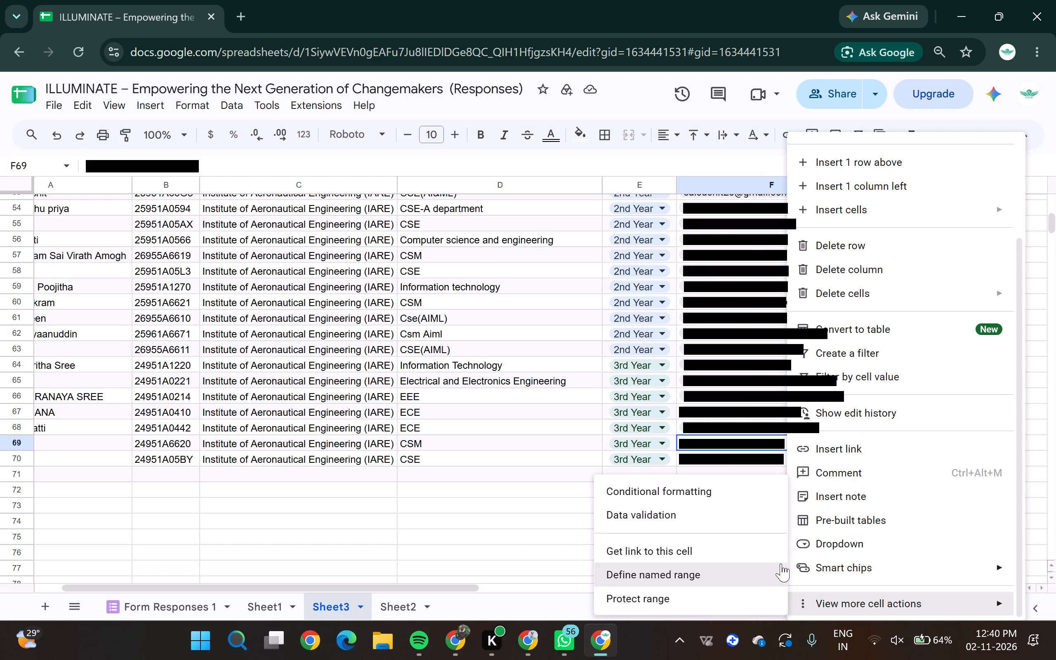
{"action": "left_click", "coordinate": [730, 547]}
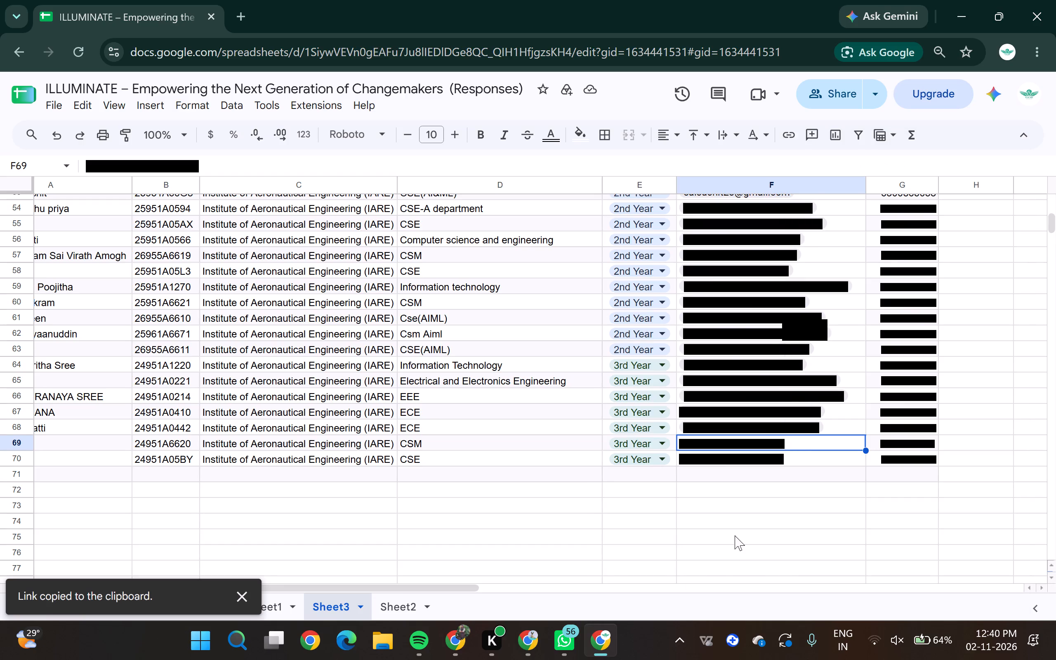
View the data validation rules from cell F69 and close them.
{"action": "right_click", "coordinate": [798, 443]}
{"action": "scroll", "coordinate": [860, 596], "scroll_direction": "down", "scroll_amount": 3}
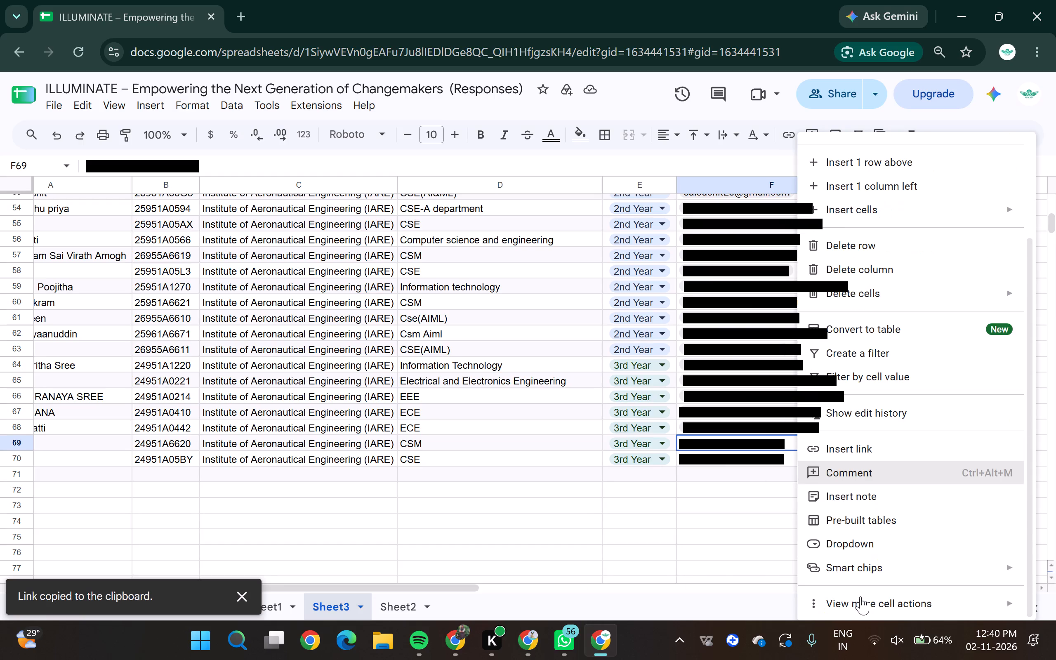
{"action": "scroll", "coordinate": [871, 552], "scroll_direction": "down", "scroll_amount": 3}
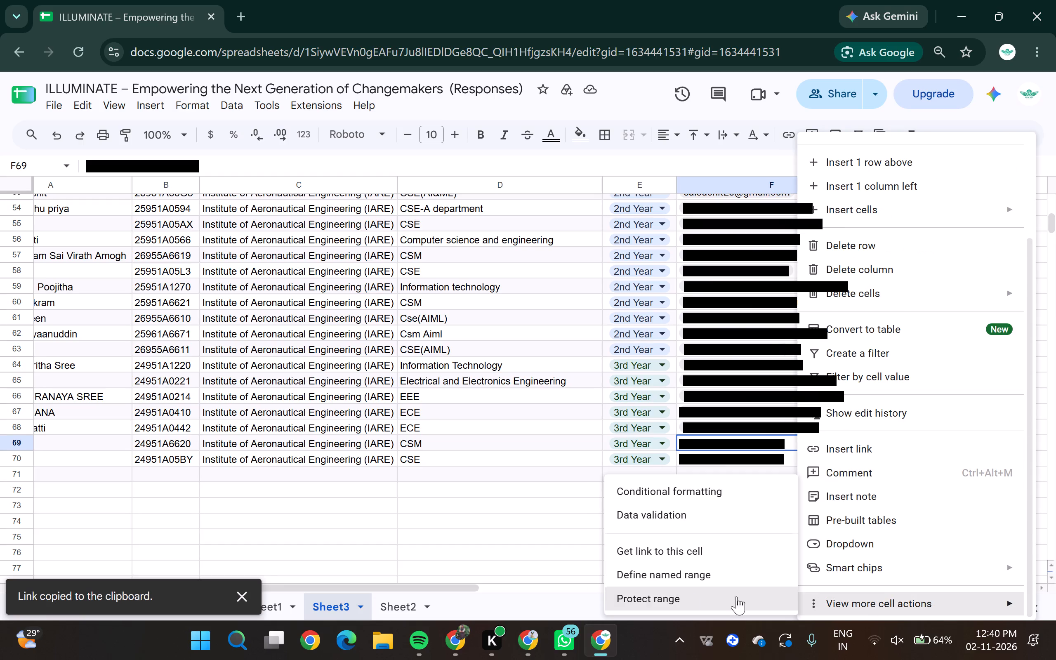
{"action": "left_click", "coordinate": [684, 515]}
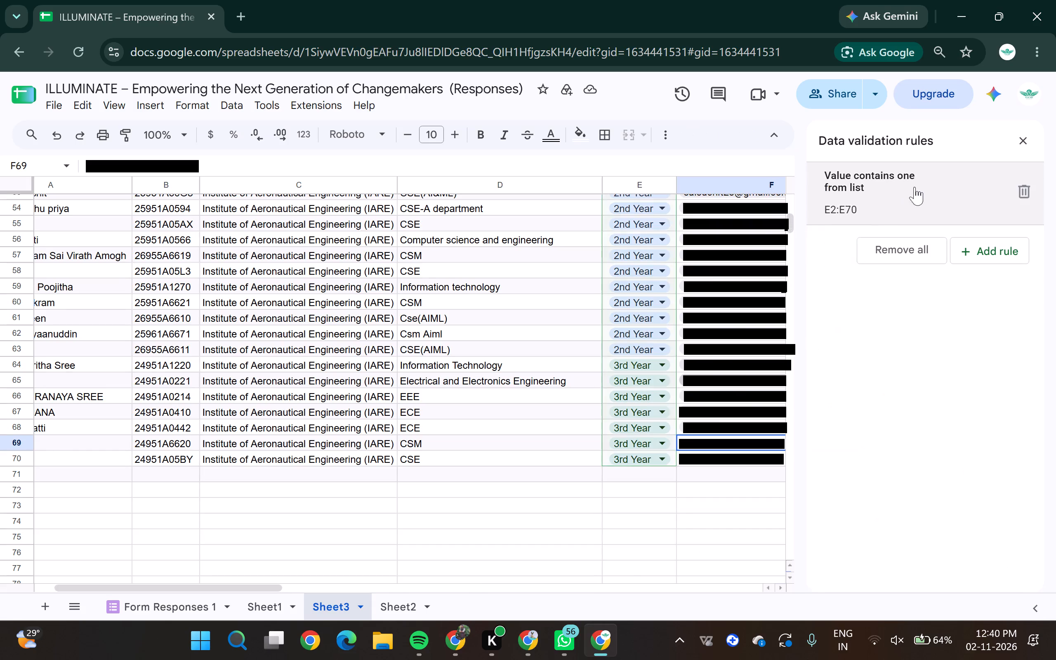
{"action": "left_click", "coordinate": [1025, 145]}
Compare the email chips in the upper Mail rows, such as F43, with the entries in rows 69 and 70.
{"action": "left_click", "coordinate": [962, 332]}
{"action": "scroll", "coordinate": [962, 332], "scroll_direction": "up", "scroll_amount": 2}
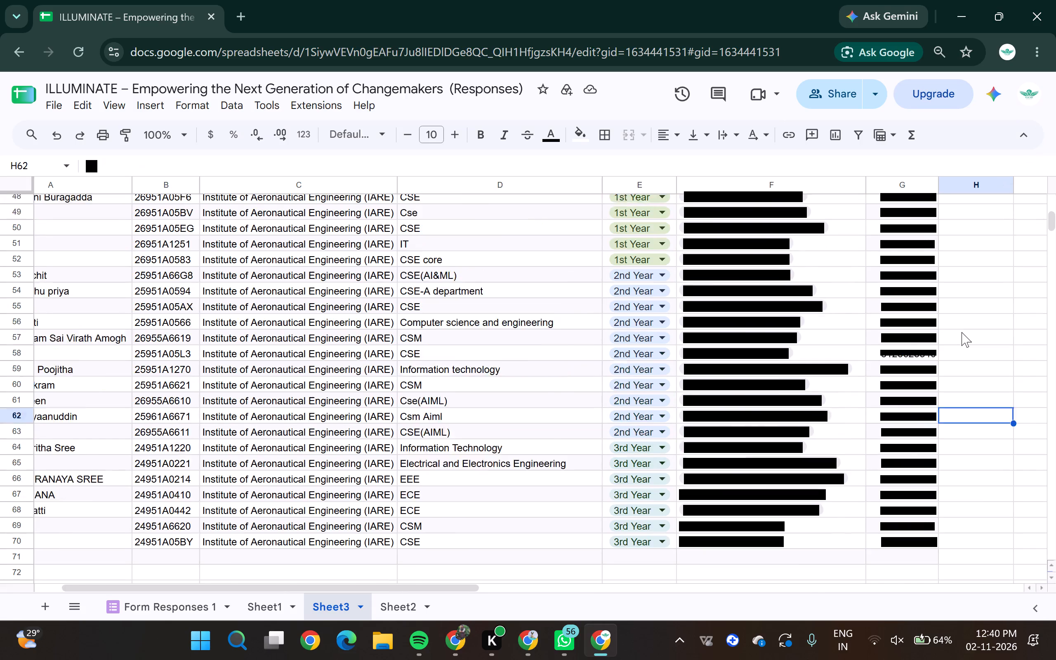
{"action": "scroll", "coordinate": [962, 332], "scroll_direction": "up", "scroll_amount": 2}
{"action": "left_click", "coordinate": [737, 368]}
{"action": "scroll", "coordinate": [930, 368], "scroll_direction": "down", "scroll_amount": 5}
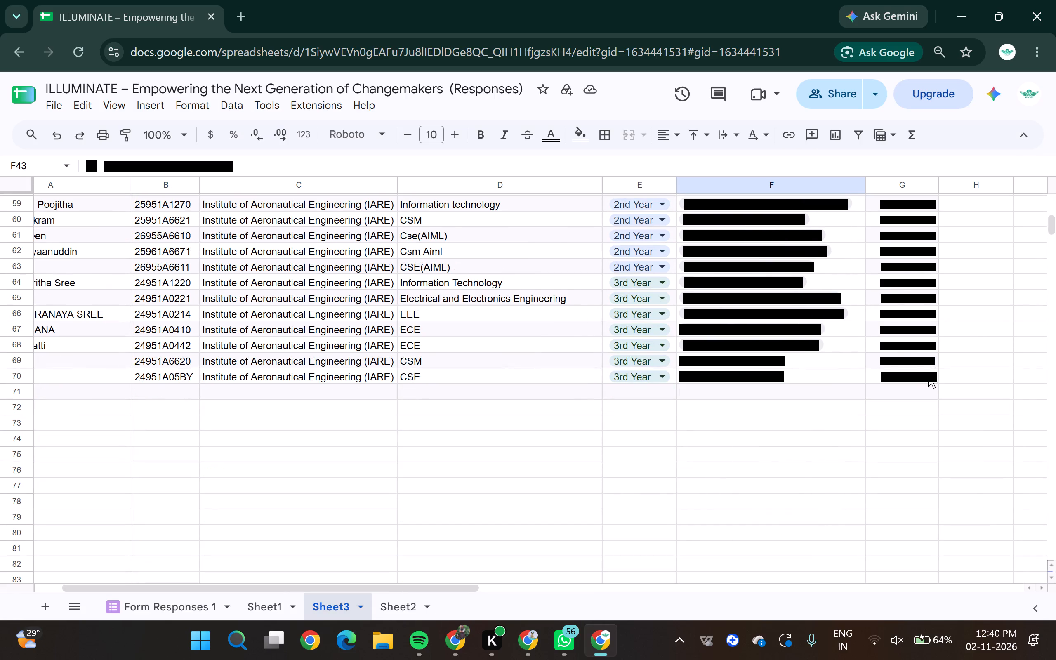
{"action": "left_click", "coordinate": [825, 384]}
{"action": "left_click", "coordinate": [830, 362]}
{"action": "left_click", "coordinate": [815, 477]}
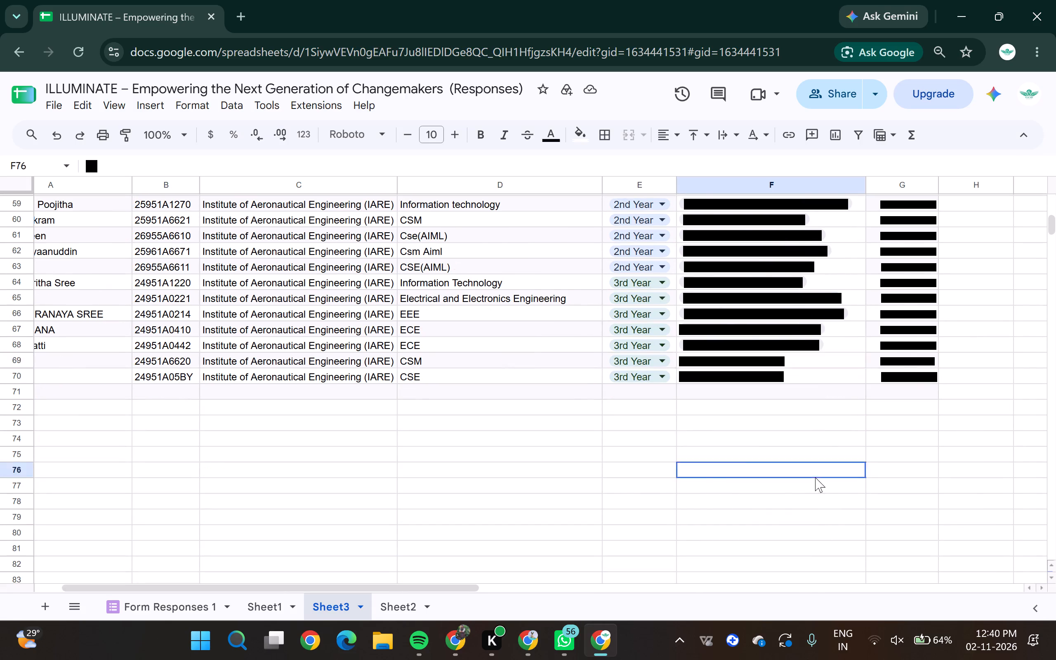
{"action": "scroll", "coordinate": [815, 478], "scroll_direction": "up", "scroll_amount": 5}
Inspect the email chip in F42 in edit mode, leave it, and decline to share the file with the mentioned person.
{"action": "left_click", "coordinate": [788, 353]}
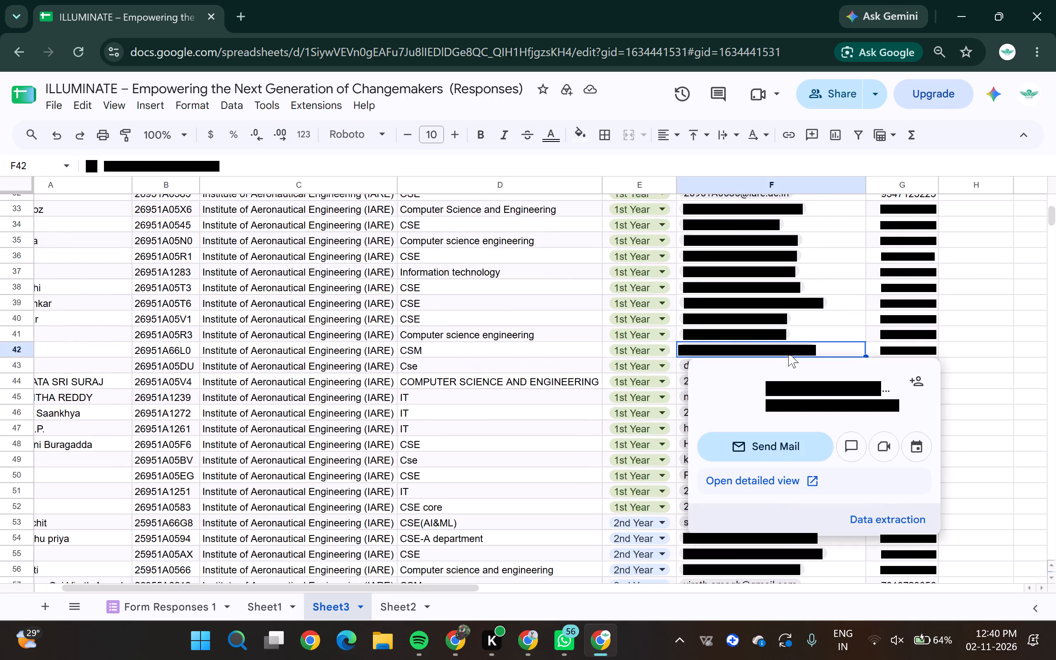
{"action": "scroll", "coordinate": [788, 353], "scroll_direction": "down", "scroll_amount": 5}
{"action": "left_click", "coordinate": [203, 169]}
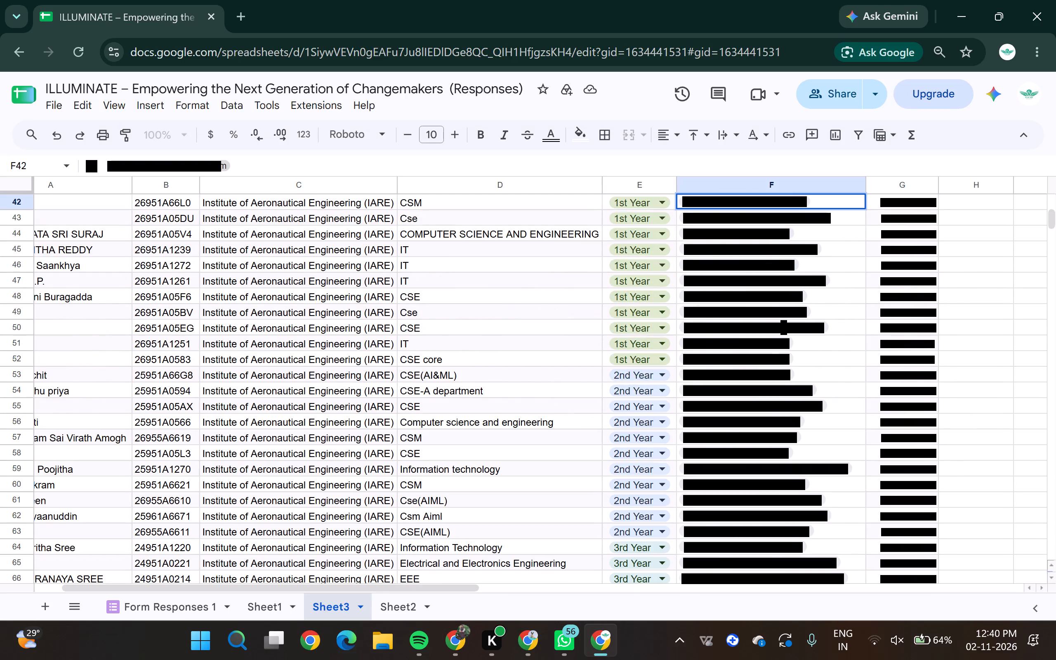
{"action": "left_click", "coordinate": [290, 167]}
{"action": "scroll", "coordinate": [759, 398], "scroll_direction": "down", "scroll_amount": 6}
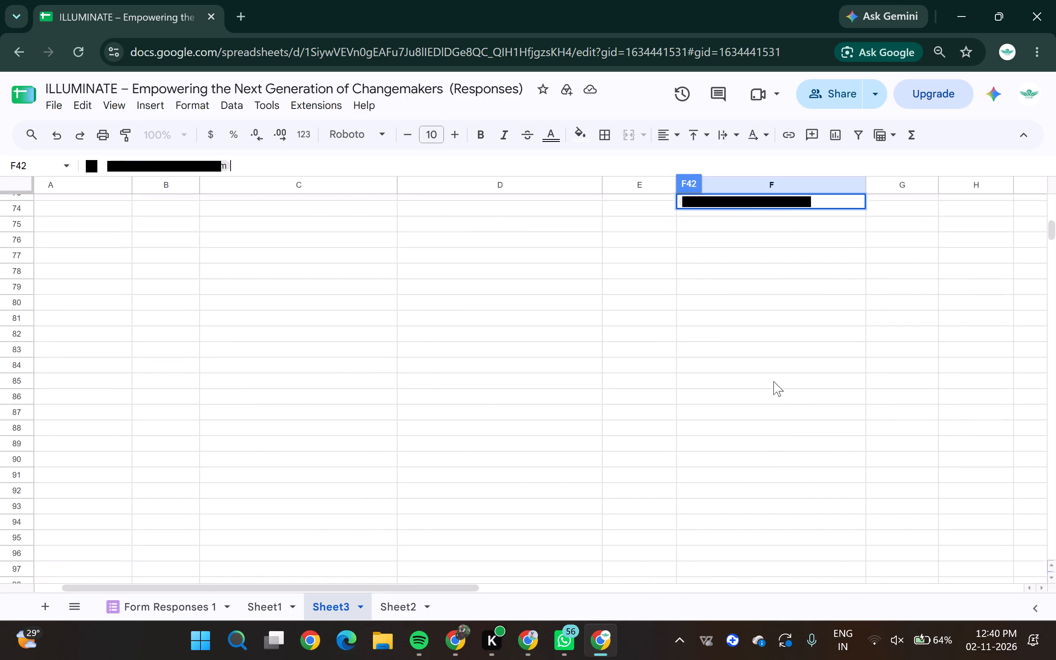
{"action": "left_click", "coordinate": [773, 381]}
{"action": "scroll", "coordinate": [773, 381], "scroll_direction": "up", "scroll_amount": 5}
{"action": "left_click", "coordinate": [782, 559]}
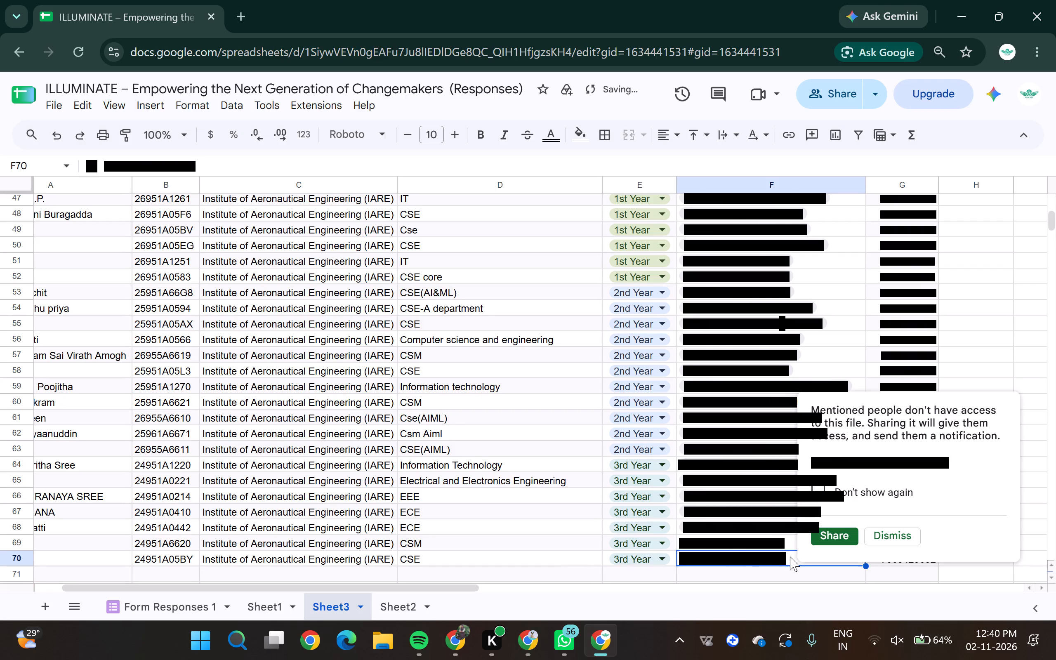
{"action": "scroll", "coordinate": [798, 550], "scroll_direction": "up", "scroll_amount": 1}
{"action": "left_click", "coordinate": [900, 536]}
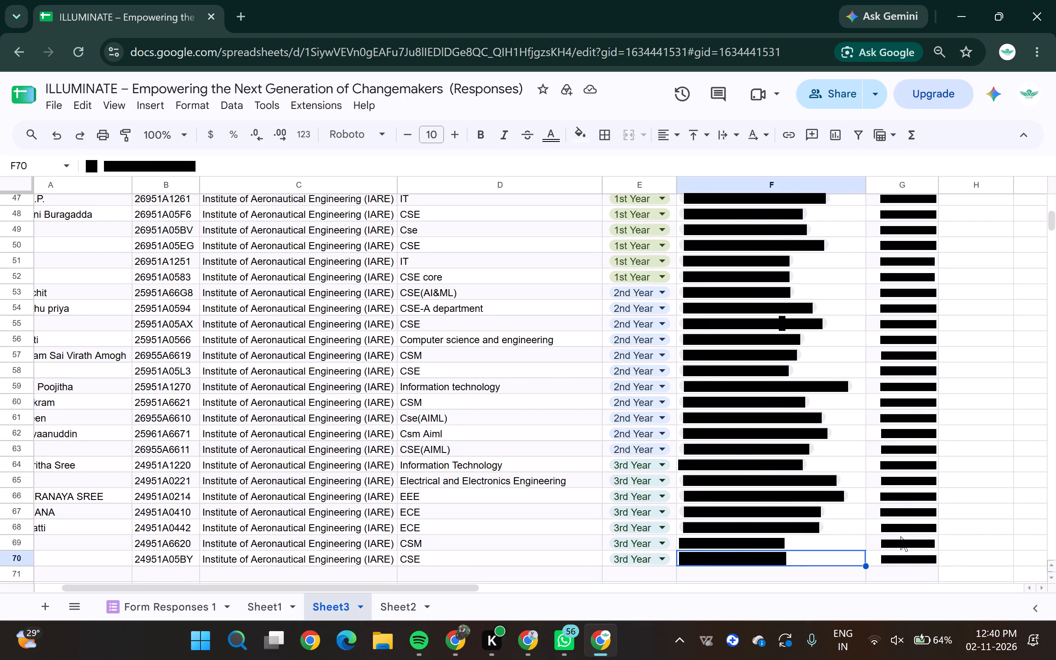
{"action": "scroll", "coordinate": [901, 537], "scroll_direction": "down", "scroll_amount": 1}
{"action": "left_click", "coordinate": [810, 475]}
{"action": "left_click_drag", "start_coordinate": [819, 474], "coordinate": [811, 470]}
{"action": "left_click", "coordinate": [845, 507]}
Search Google in a new tab for "how to convert the text into email in gogole docs".
{"action": "left_click", "coordinate": [243, 3]}
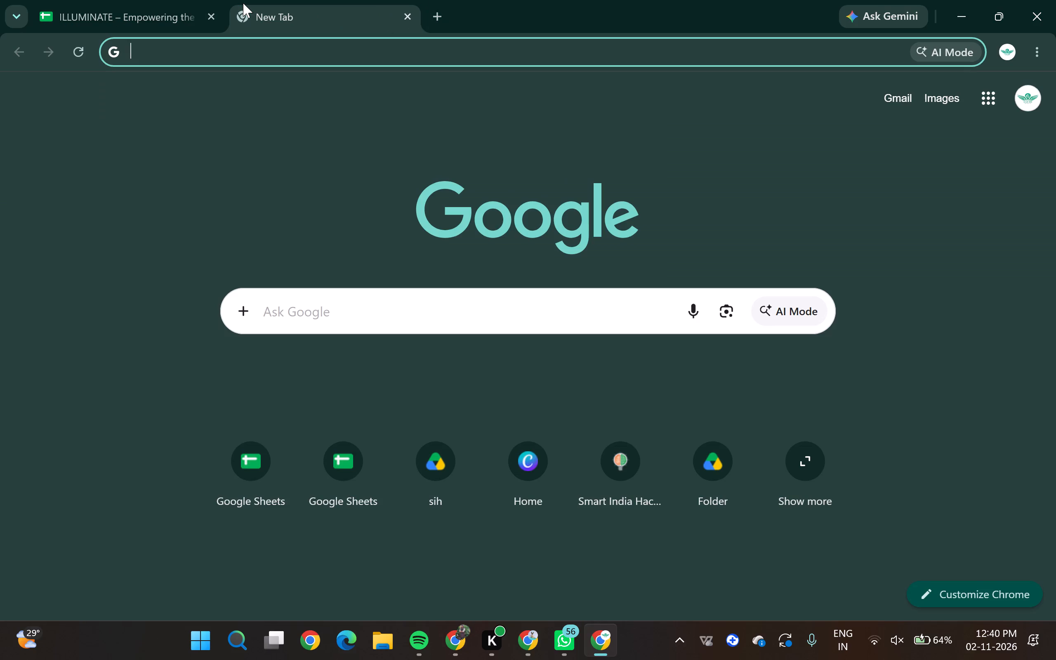
{"action": "type", "text": "how to convert the text into email in gogol"}
{"action": "key", "text": "space"}
{"action": "key", "text": "BackSpace"}
{"action": "type", "text": "e docs"}
{"action": "key", "text": "Return"}
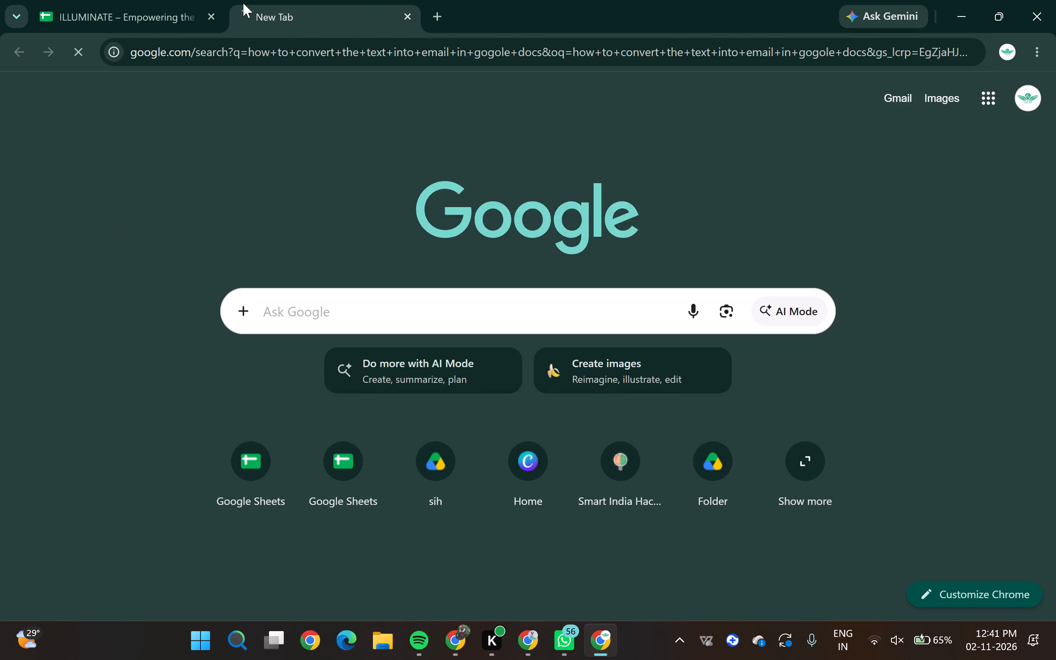
Return to the ILLUMINATE spreadsheet and append a space to the emails in F69 and F70, leaving F69 selected.
{"action": "left_click", "coordinate": [135, 0]}
{"action": "double_click", "coordinate": [805, 461]}
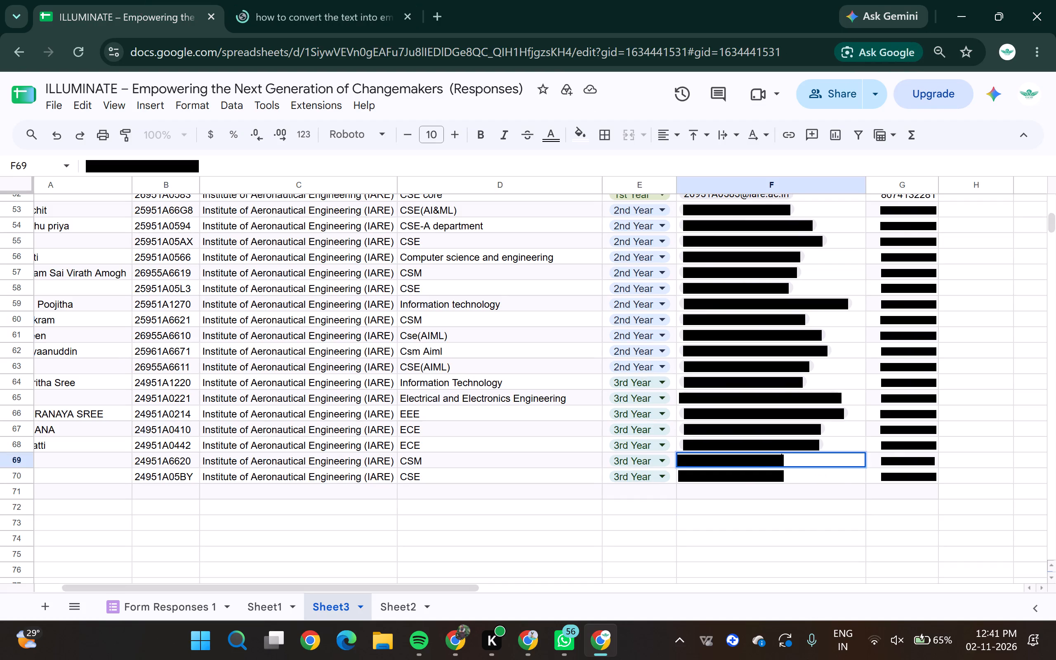
{"action": "key", "text": "space"}
{"action": "double_click", "coordinate": [797, 474]}
{"action": "key", "text": "space"}
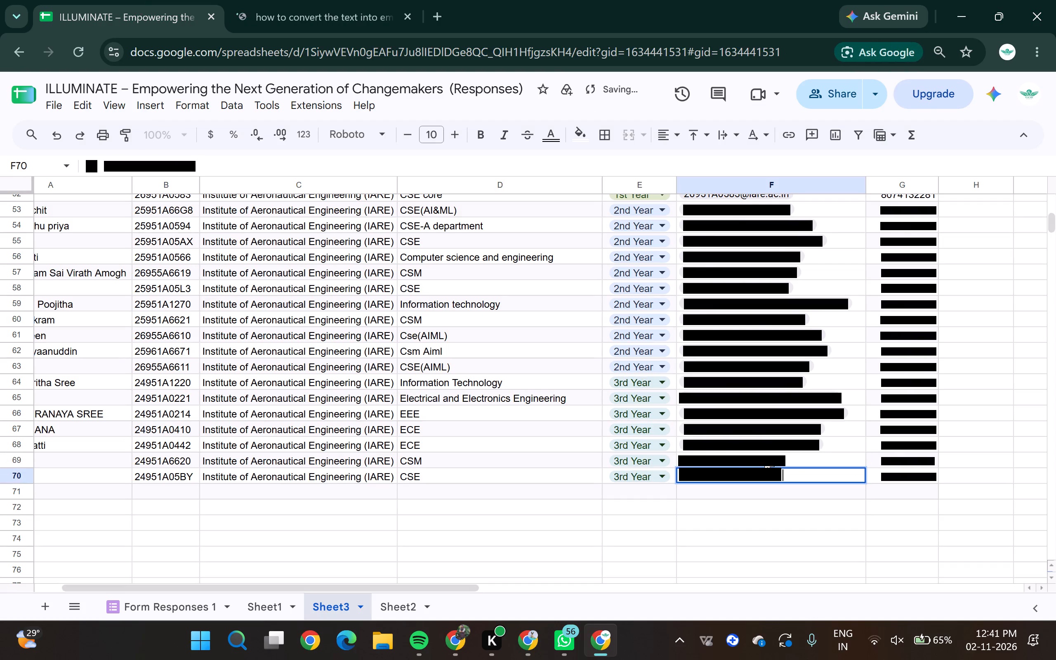
{"action": "left_click", "coordinate": [764, 457]}
{"action": "left_click", "coordinate": [780, 510]}
{"action": "left_click", "coordinate": [757, 457]}
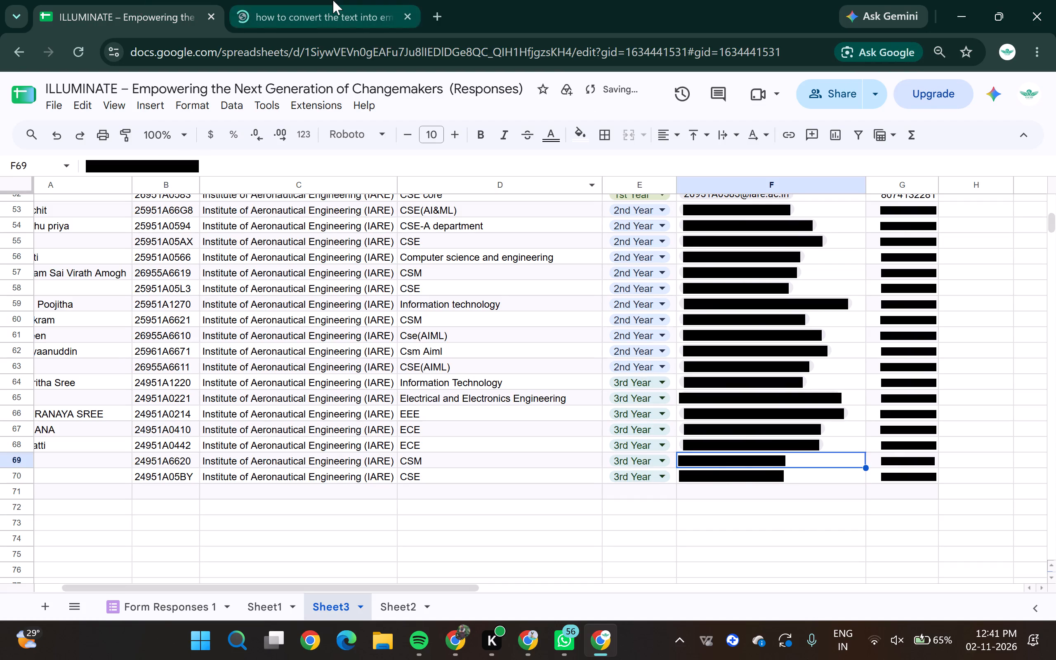
Read the AI Overview on converting text into email and look for a matching option among the spreadsheet's insert and data commands.
{"action": "left_click", "coordinate": [333, 0]}
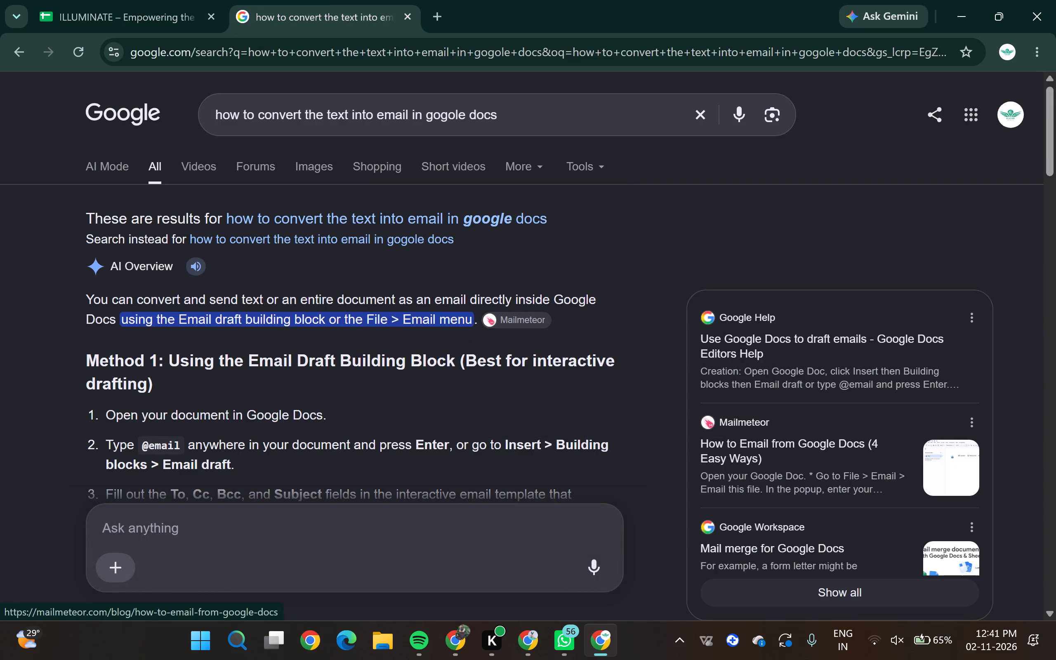
{"action": "scroll", "coordinate": [371, 304], "scroll_direction": "down", "scroll_amount": 2}
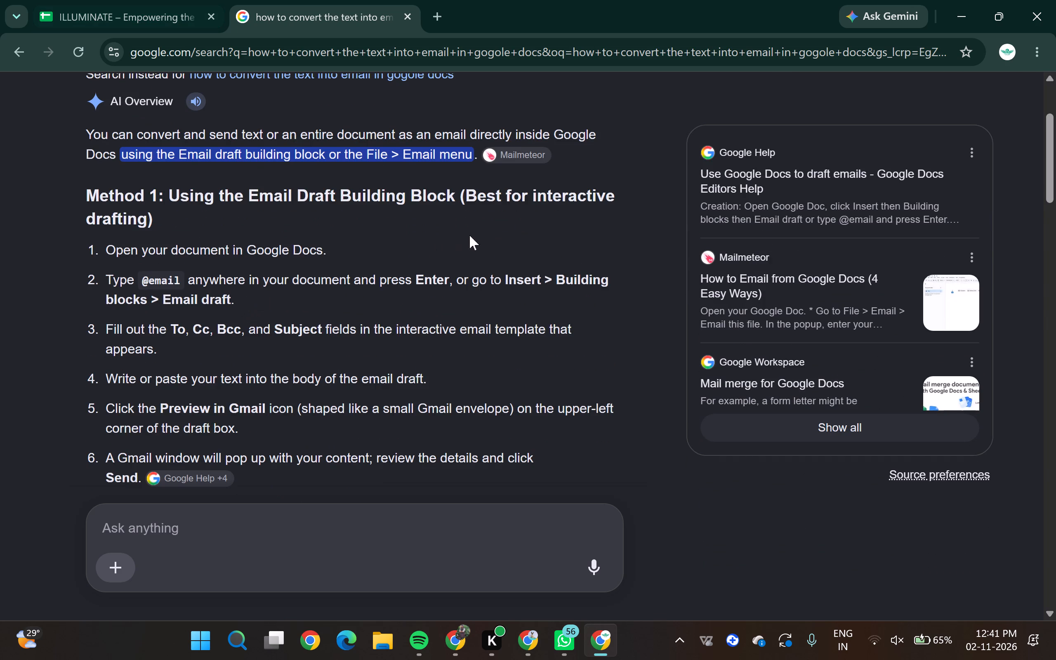
{"action": "left_click", "coordinate": [149, 0]}
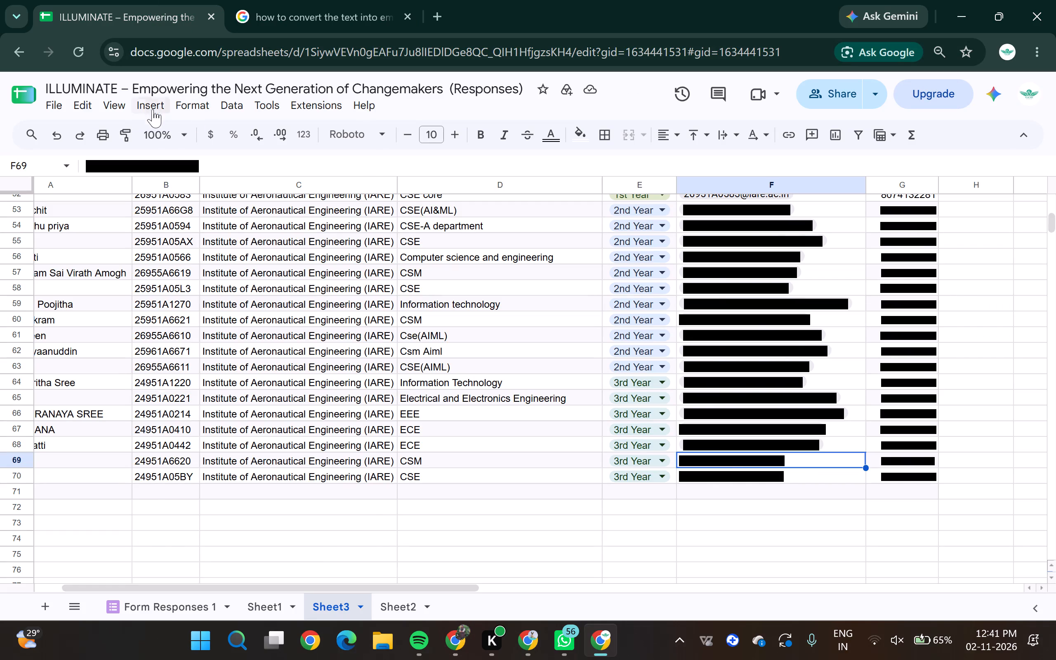
{"action": "left_click", "coordinate": [152, 103]}
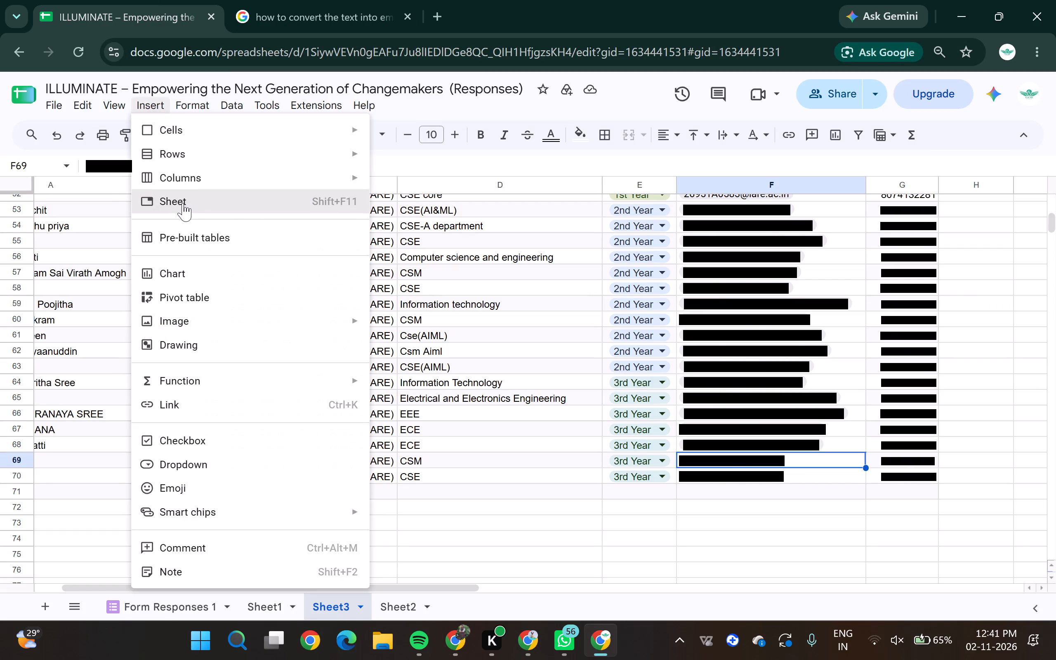
{"action": "scroll", "coordinate": [191, 343], "scroll_direction": "down", "scroll_amount": 5}
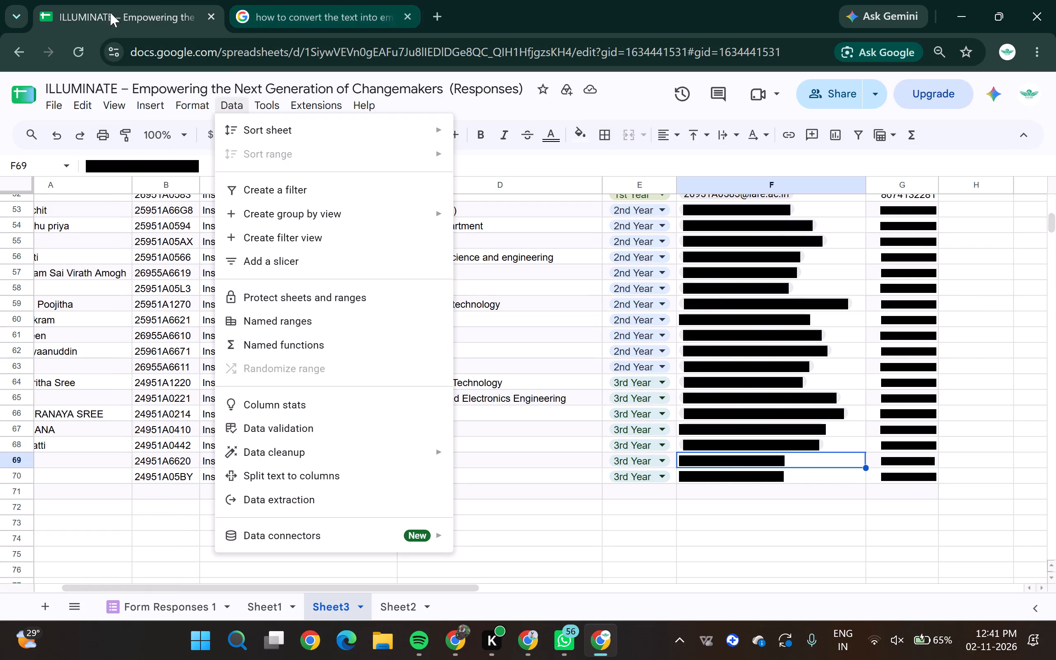
{"action": "left_click", "coordinate": [145, 104]}
{"action": "left_click", "coordinate": [145, 104]}
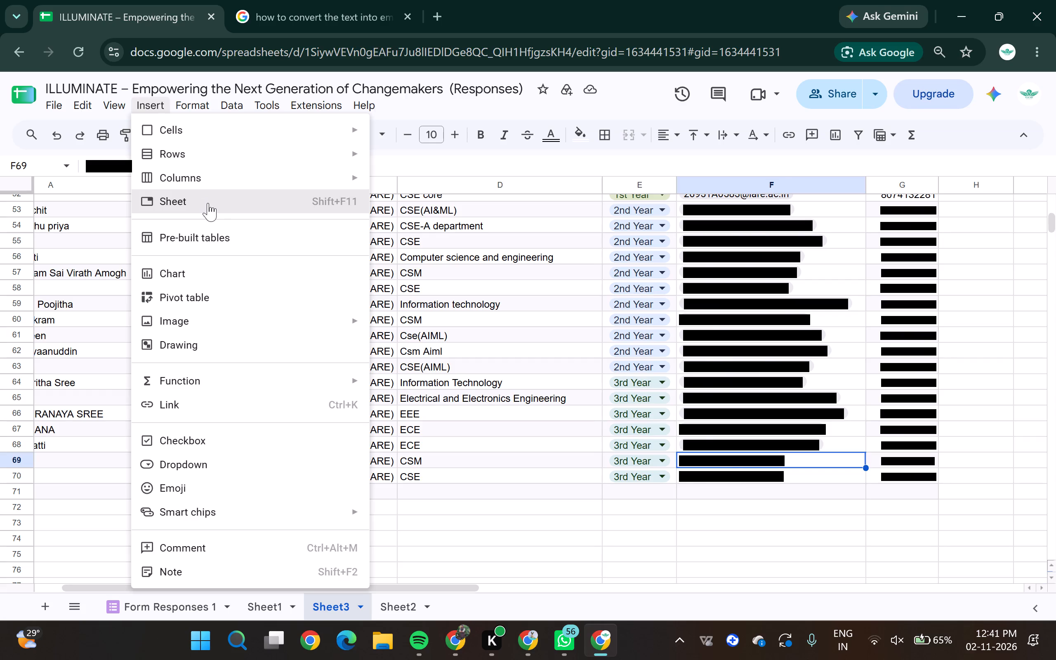
{"action": "left_click", "coordinate": [514, 537]}
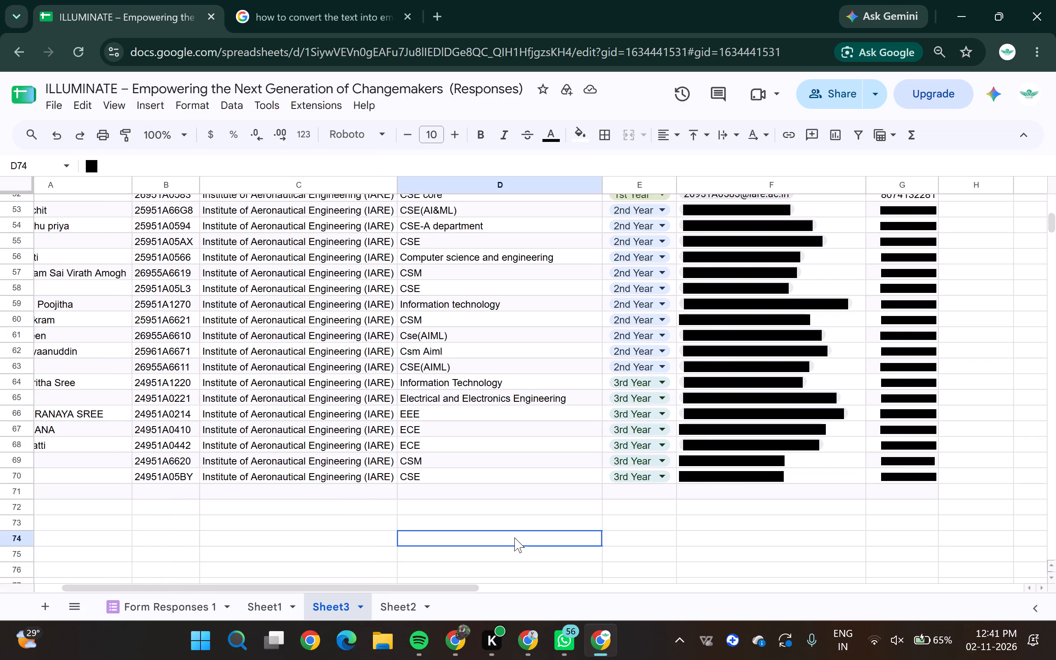
Capture a screenshot of the Mail column entries in rows 61 to 70, with no contact card covering them.
{"action": "key", "text": "Print"}
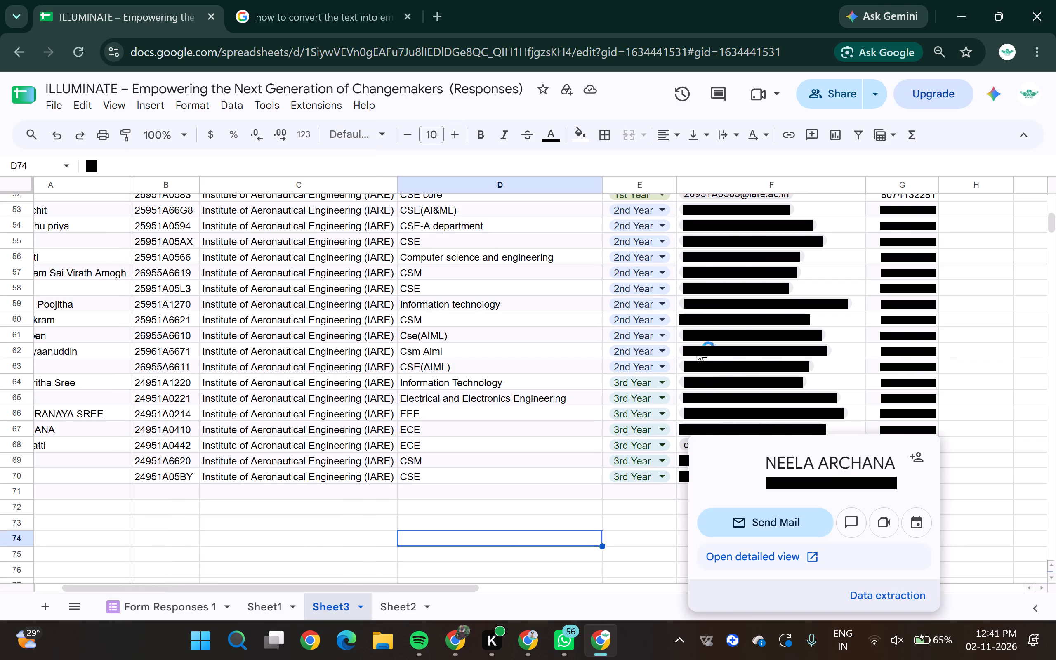
{"action": "key", "text": "Escape"}
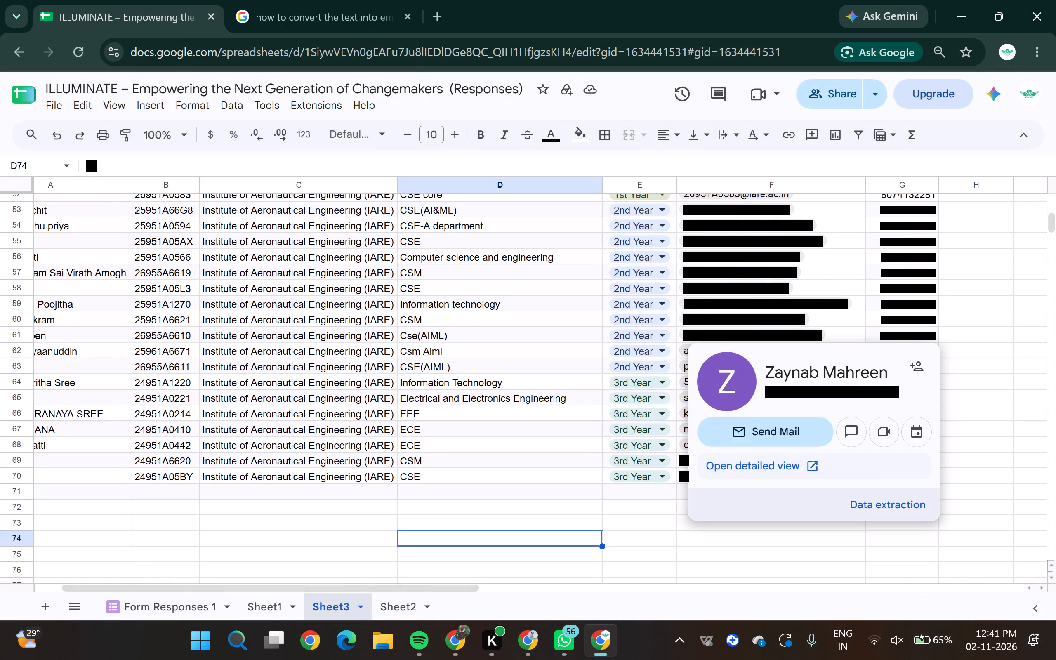
{"action": "left_click", "coordinate": [989, 562]}
{"action": "key", "text": "Print"}
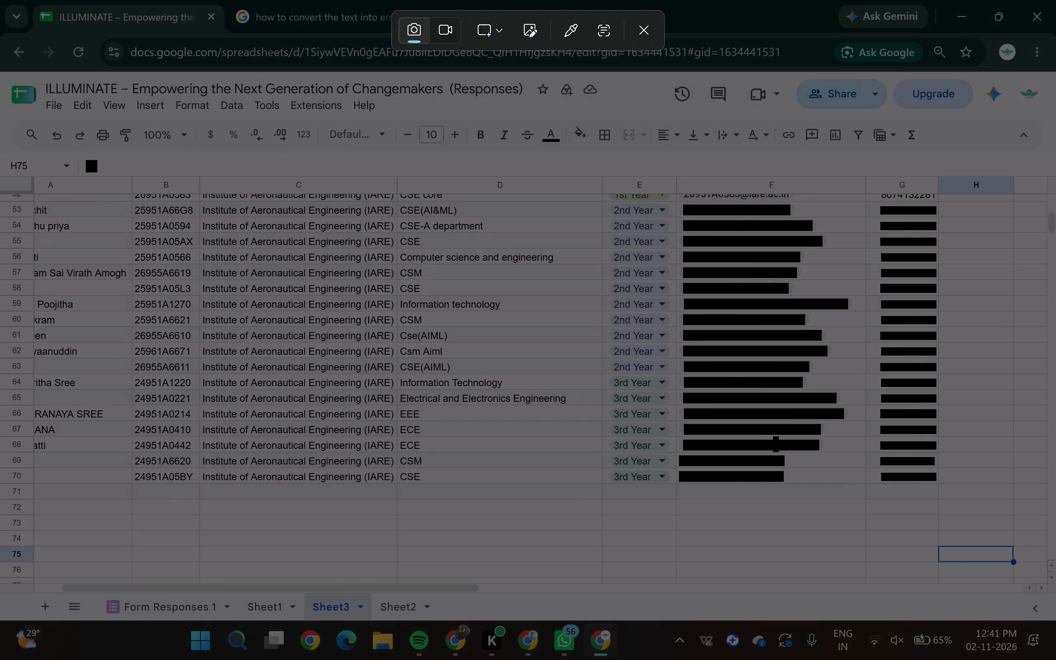
{"action": "left_click_drag", "start_coordinate": [672, 327], "coordinate": [866, 504]}
Attach the Mail column screenshot to a follow-up question on the Google results page and send "convert this into this".
{"action": "left_click", "coordinate": [271, 12]}
{"action": "left_click", "coordinate": [364, 525]}
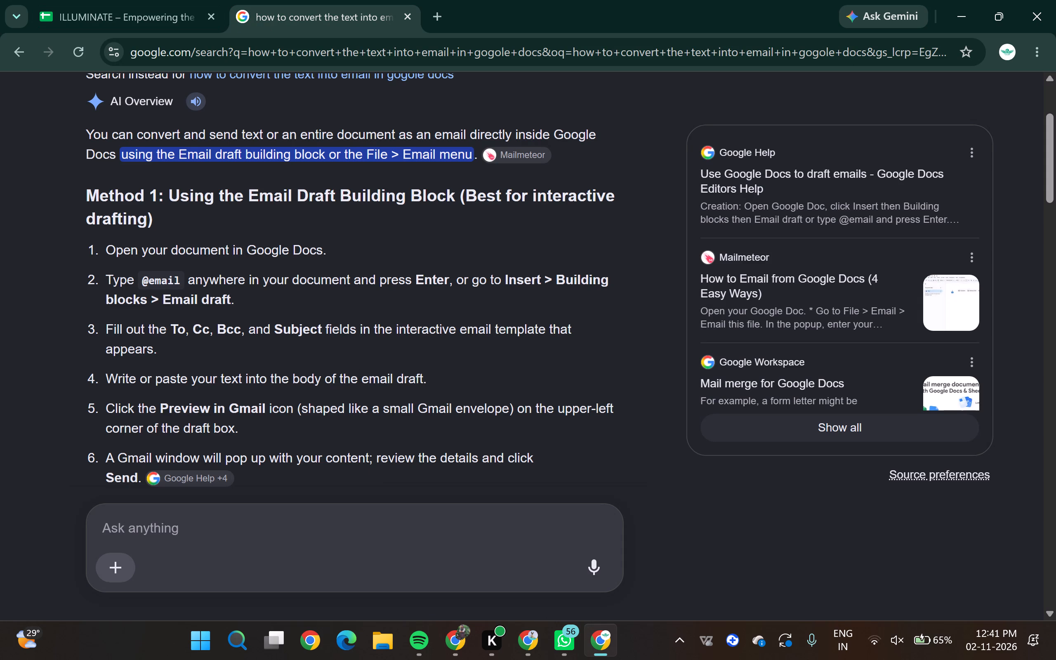
{"action": "key", "text": "ctrl+v"}
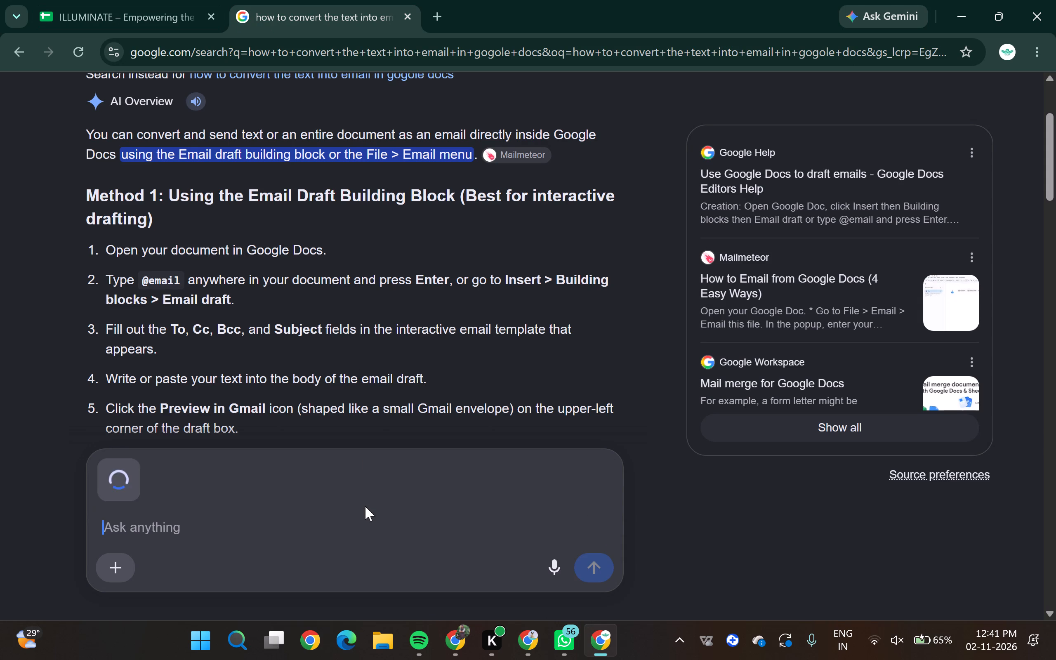
{"action": "type", "text": "convert this into this"}
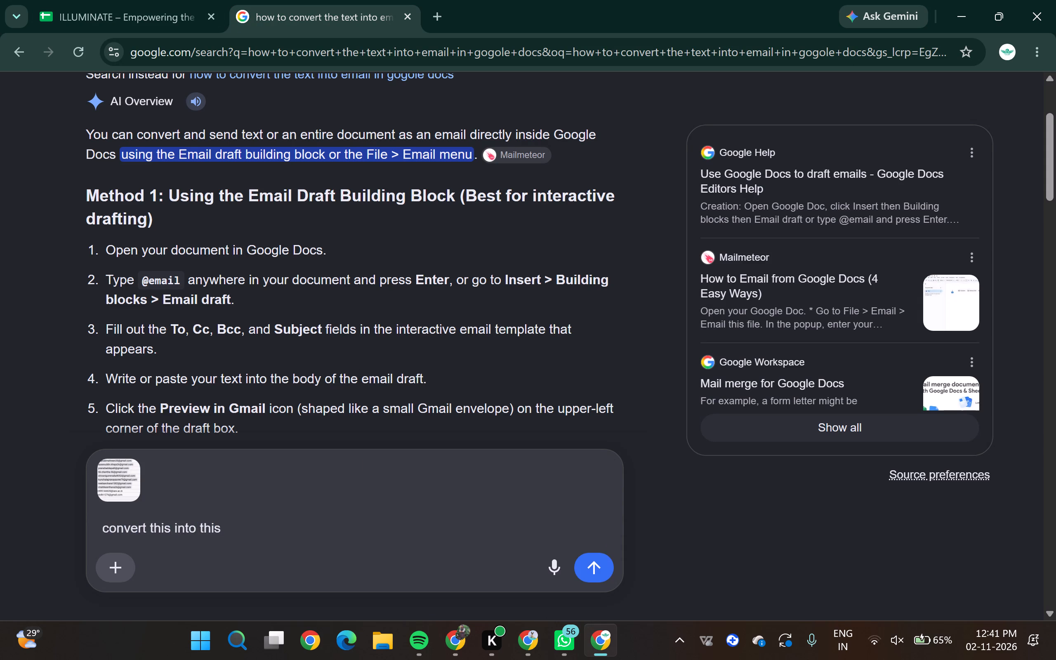
{"action": "key", "text": "Return"}
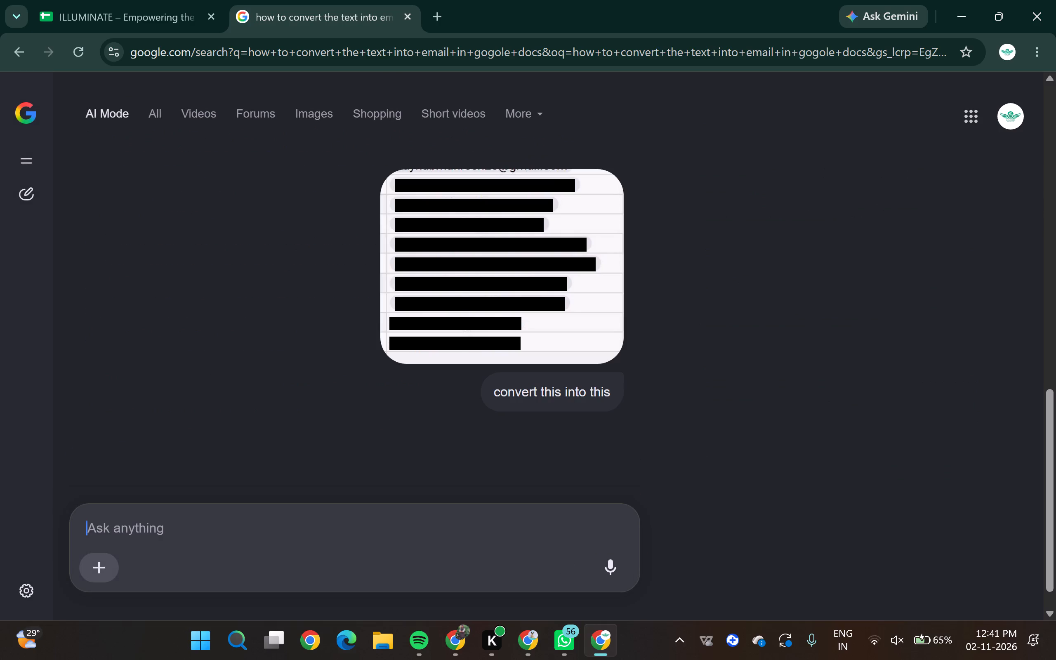
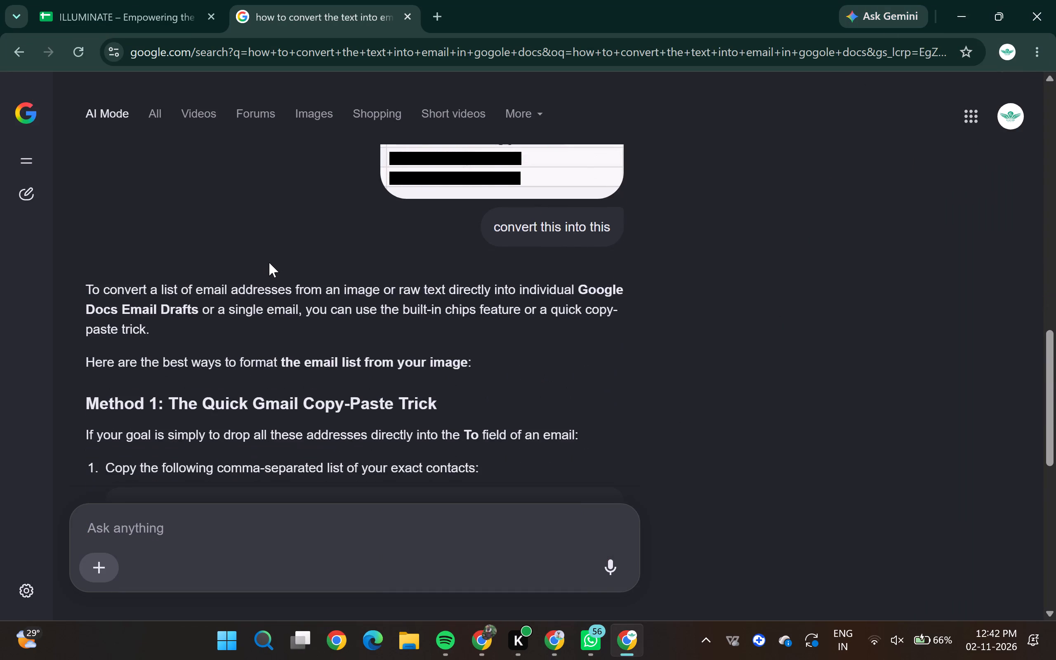
{"action": "left_click", "coordinate": [460, 544]}
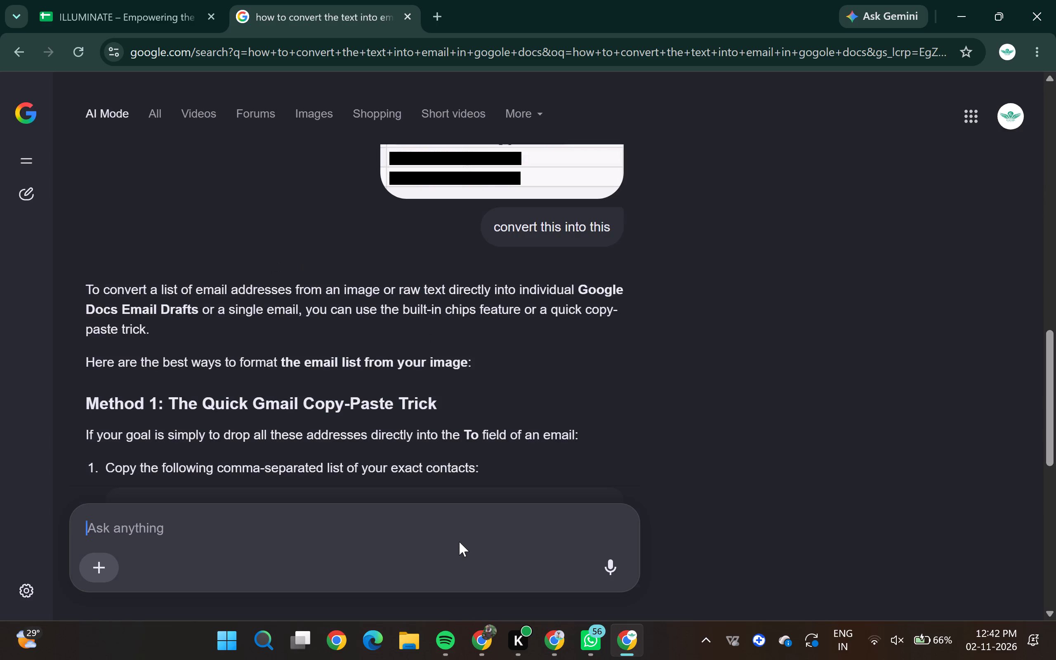
{"action": "type", "text": "no, o"}
{"action": "key", "text": "BackSpace"}
{"action": "type", "text": "look all the emails have a background rectab"}
{"action": "key", "text": "BackSpace"}
{"action": "type", "text": "ngle but last 2 dont, how make it evem"}
{"action": "key", "text": "Return"}
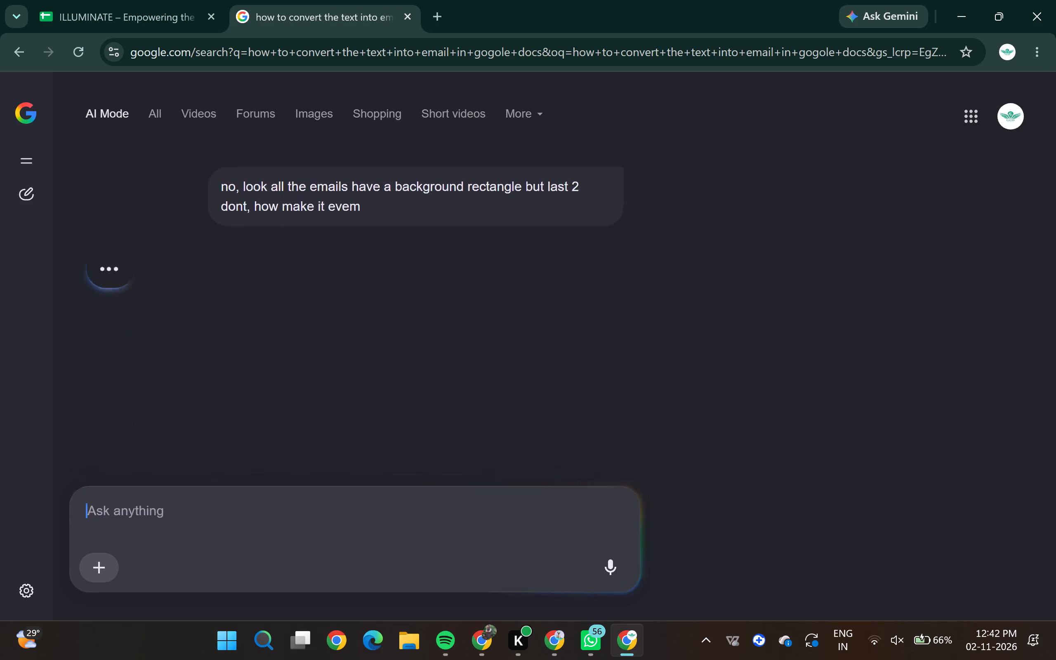
Review the earlier replies and read the new answer on making the last two emails match the others.
{"action": "scroll", "coordinate": [491, 385], "scroll_direction": "up", "scroll_amount": 13}
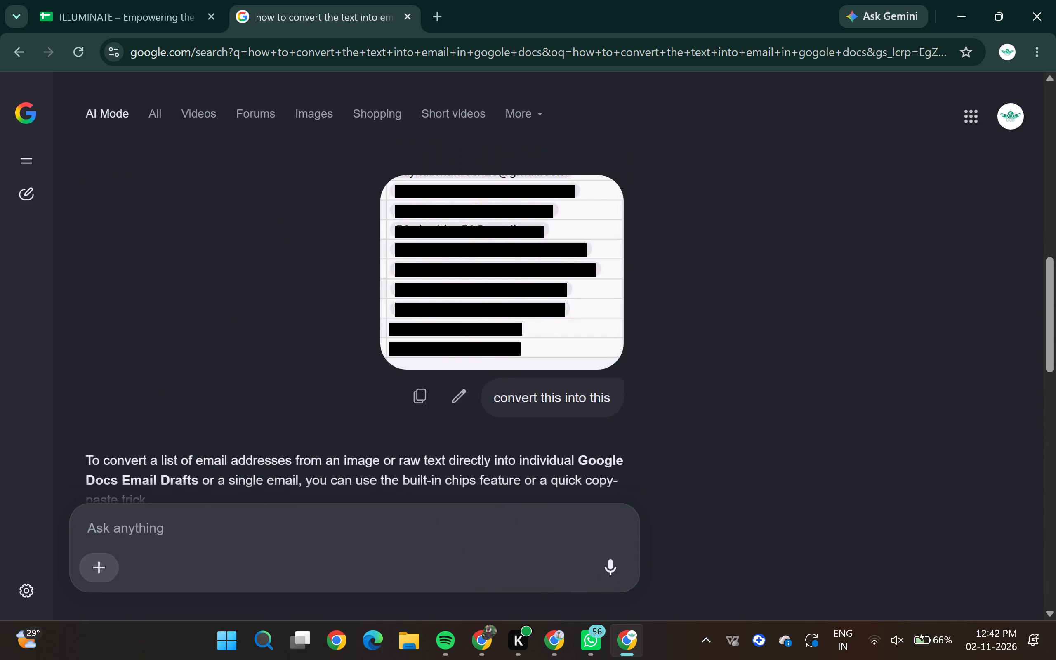
{"action": "scroll", "coordinate": [613, 462], "scroll_direction": "down", "scroll_amount": 6}
{"action": "scroll", "coordinate": [613, 462], "scroll_direction": "up", "scroll_amount": 2}
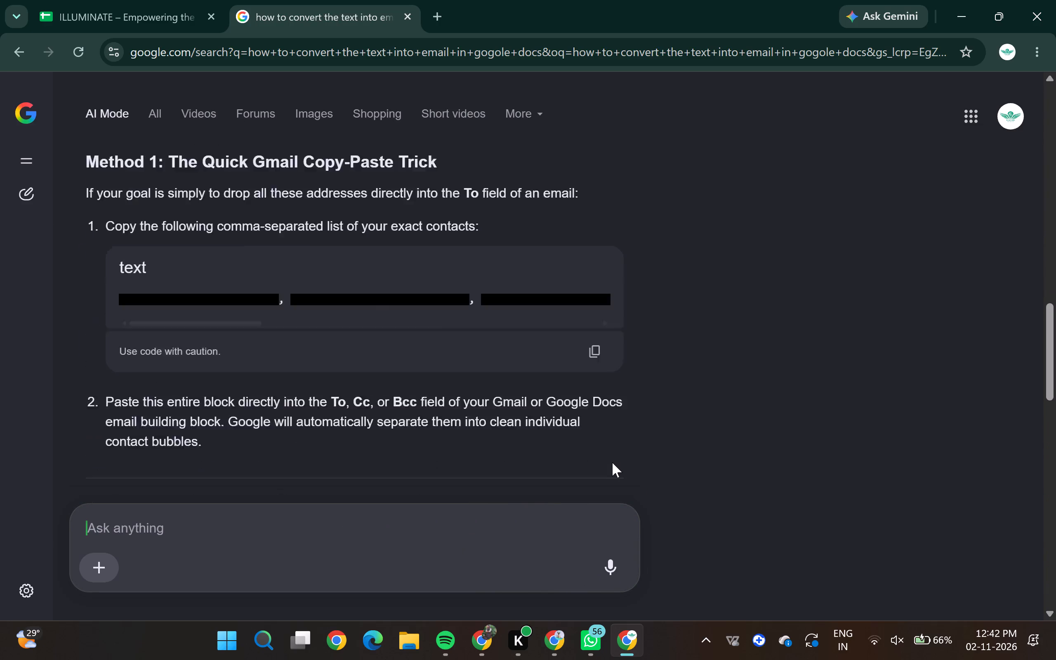
{"action": "scroll", "coordinate": [612, 462], "scroll_direction": "up", "scroll_amount": 1}
{"action": "scroll", "coordinate": [598, 457], "scroll_direction": "down", "scroll_amount": 11}
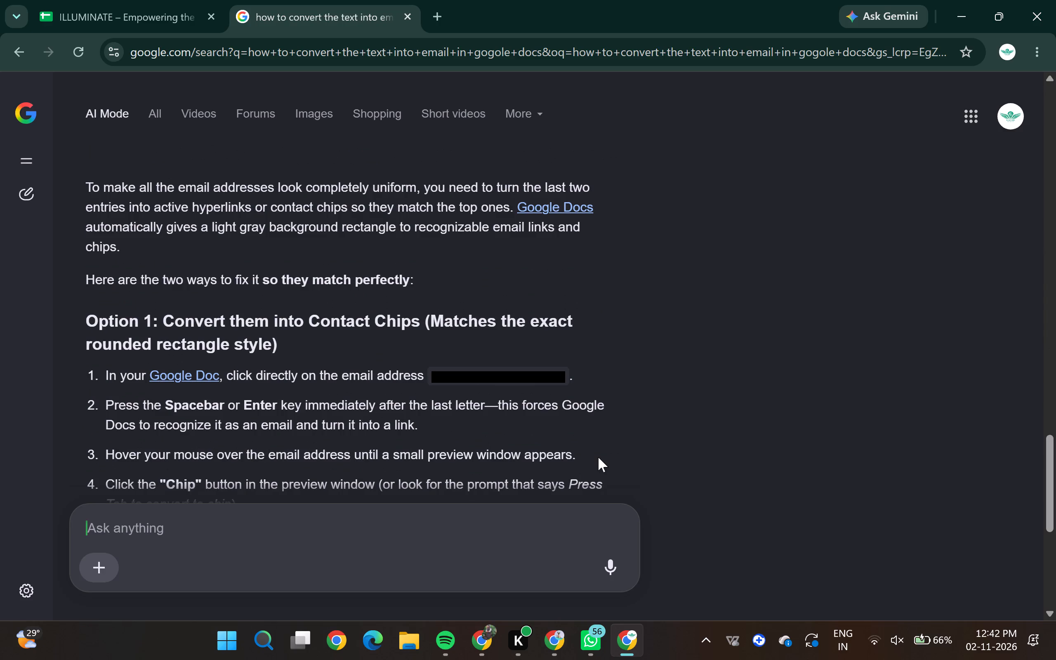
Send "google sheets" as a follow-up and read the methods given for making the emails even.
{"action": "type", "text": "google sheets"}
{"action": "key", "text": "Return"}
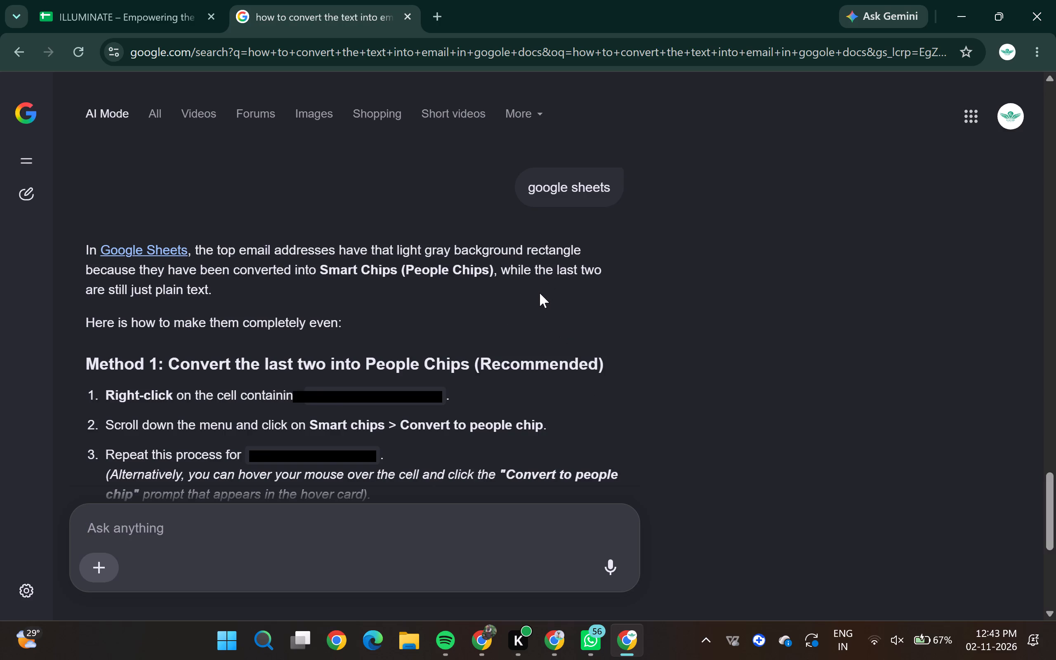
{"action": "scroll", "coordinate": [539, 294], "scroll_direction": "down", "scroll_amount": 2}
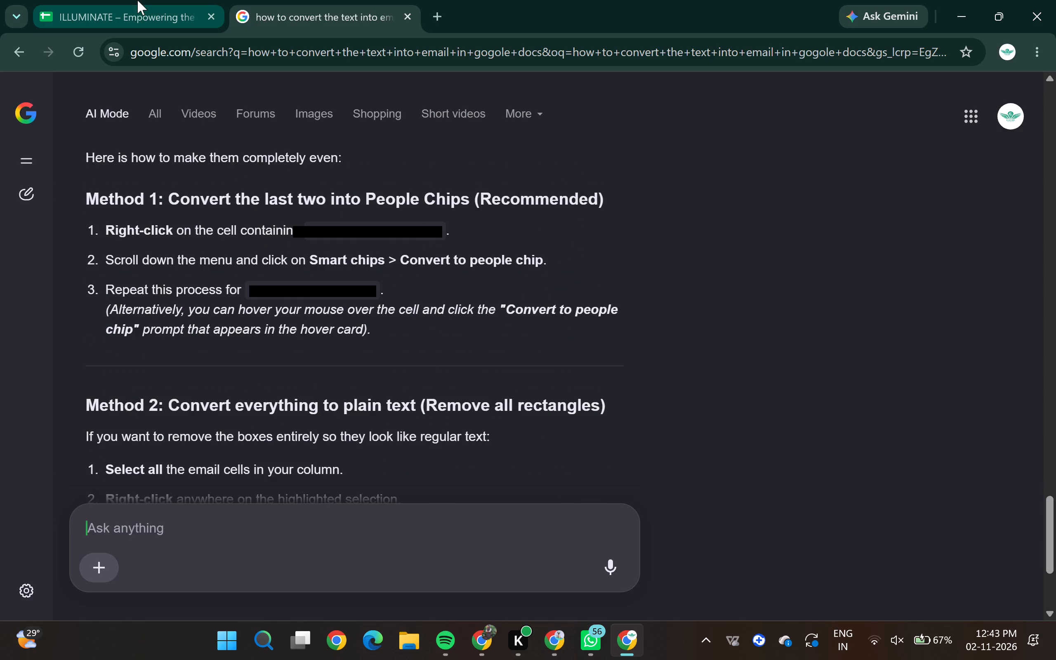
Return to the ILLUMINATE spreadsheet and convert the email in F69 to a people chip.
{"action": "left_click", "coordinate": [144, 14]}
{"action": "right_click", "coordinate": [820, 458]}
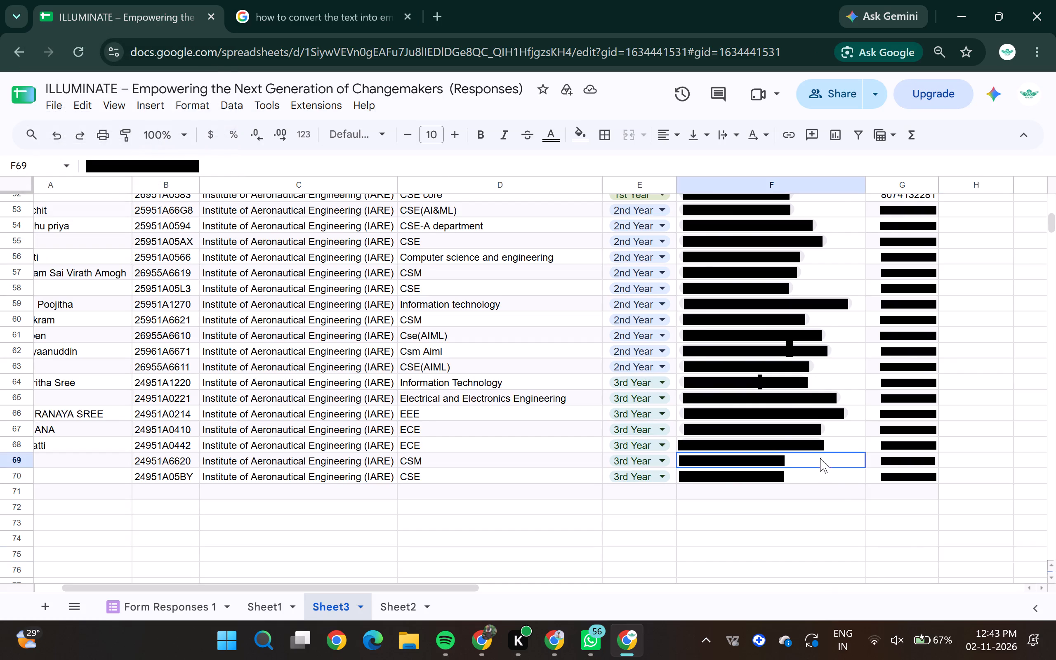
{"action": "scroll", "coordinate": [885, 493], "scroll_direction": "down", "scroll_amount": 3}
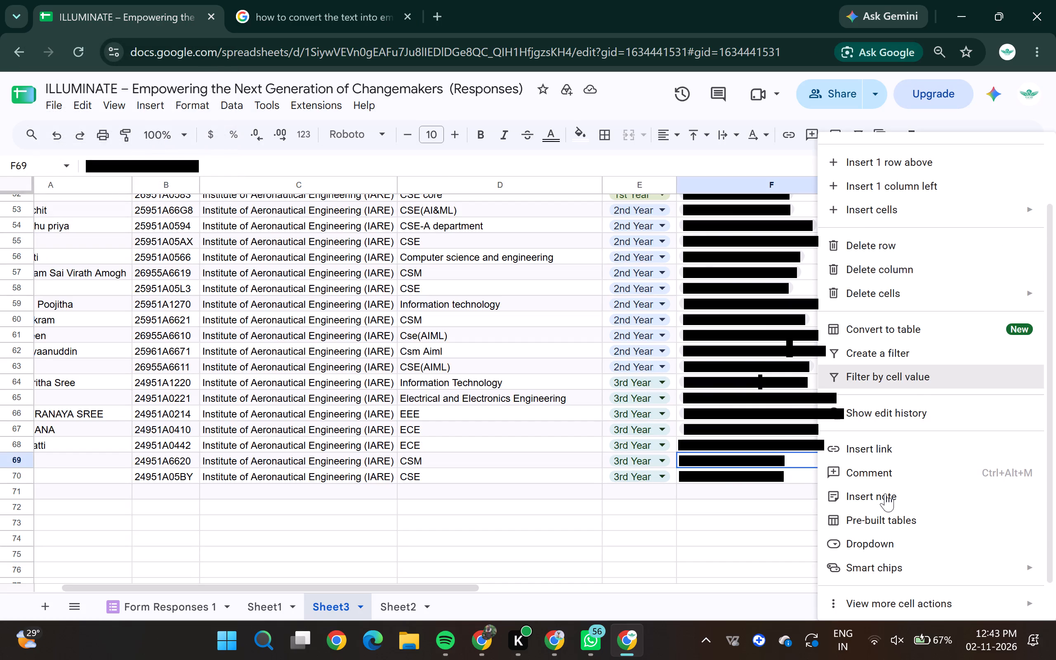
{"action": "left_click", "coordinate": [899, 568]}
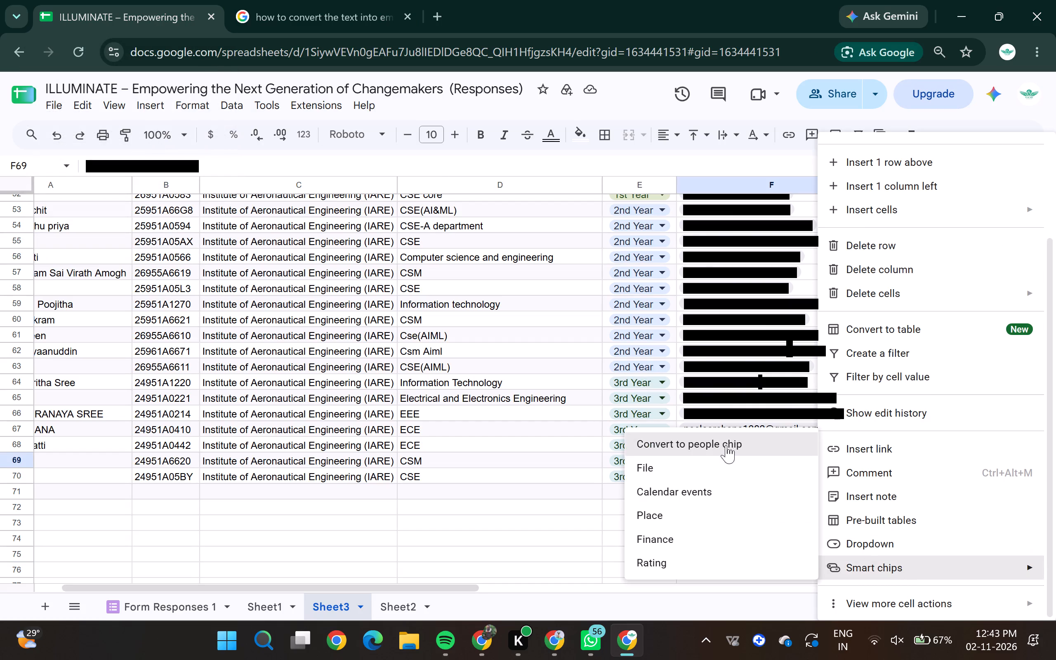
{"action": "left_click", "coordinate": [726, 445]}
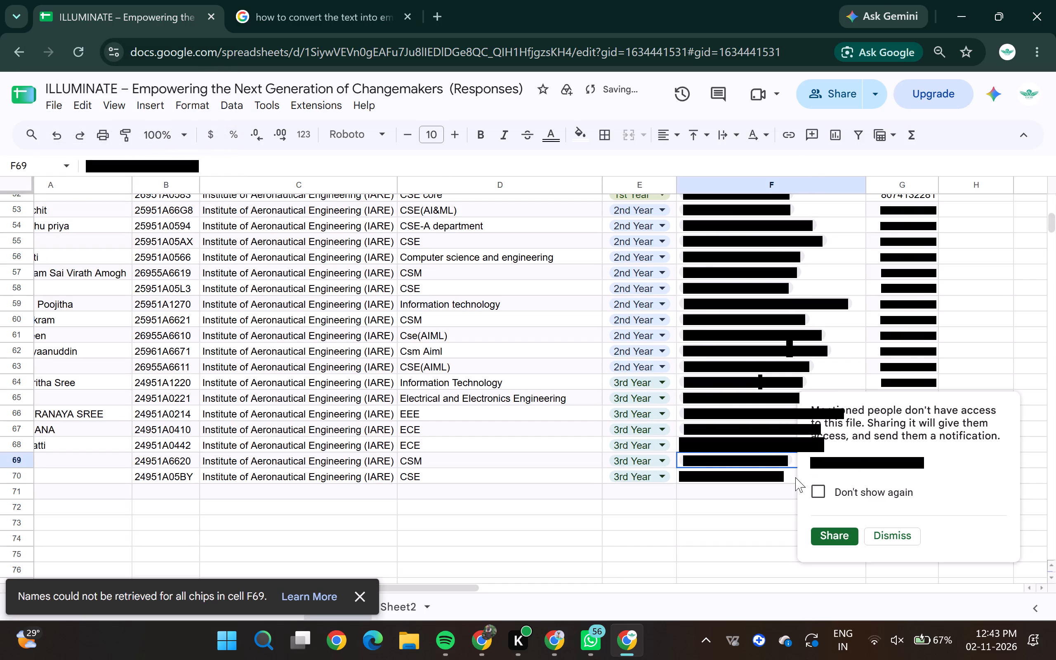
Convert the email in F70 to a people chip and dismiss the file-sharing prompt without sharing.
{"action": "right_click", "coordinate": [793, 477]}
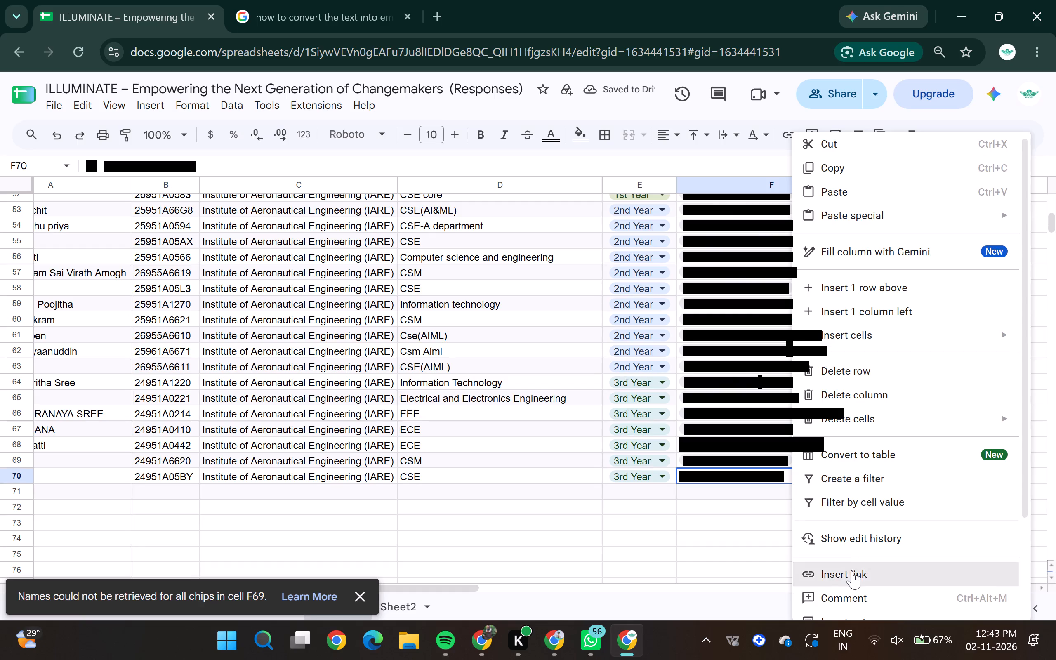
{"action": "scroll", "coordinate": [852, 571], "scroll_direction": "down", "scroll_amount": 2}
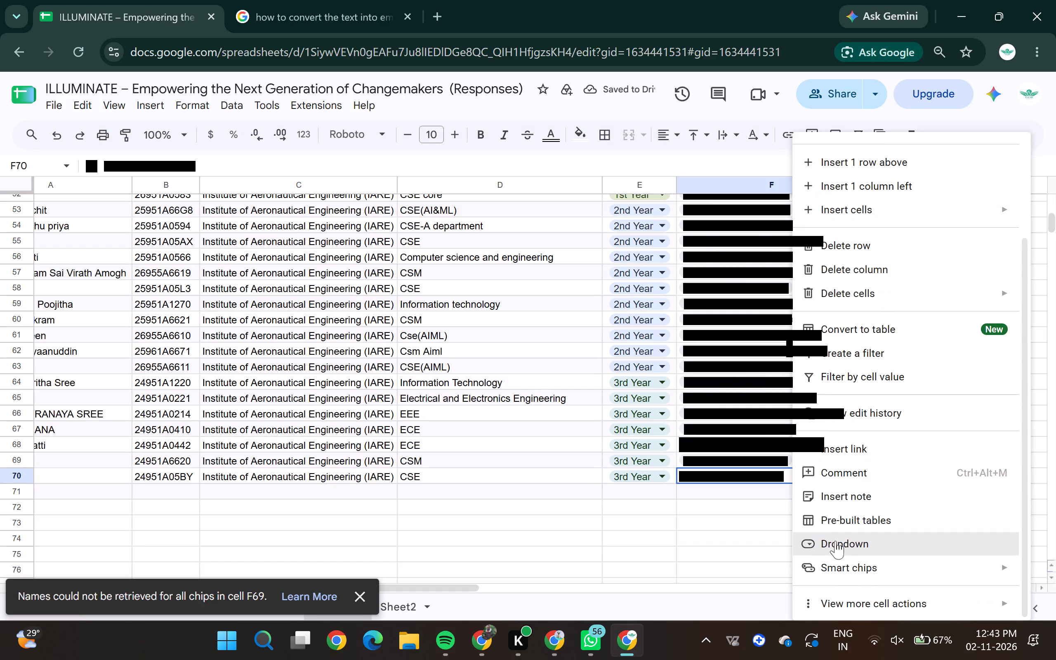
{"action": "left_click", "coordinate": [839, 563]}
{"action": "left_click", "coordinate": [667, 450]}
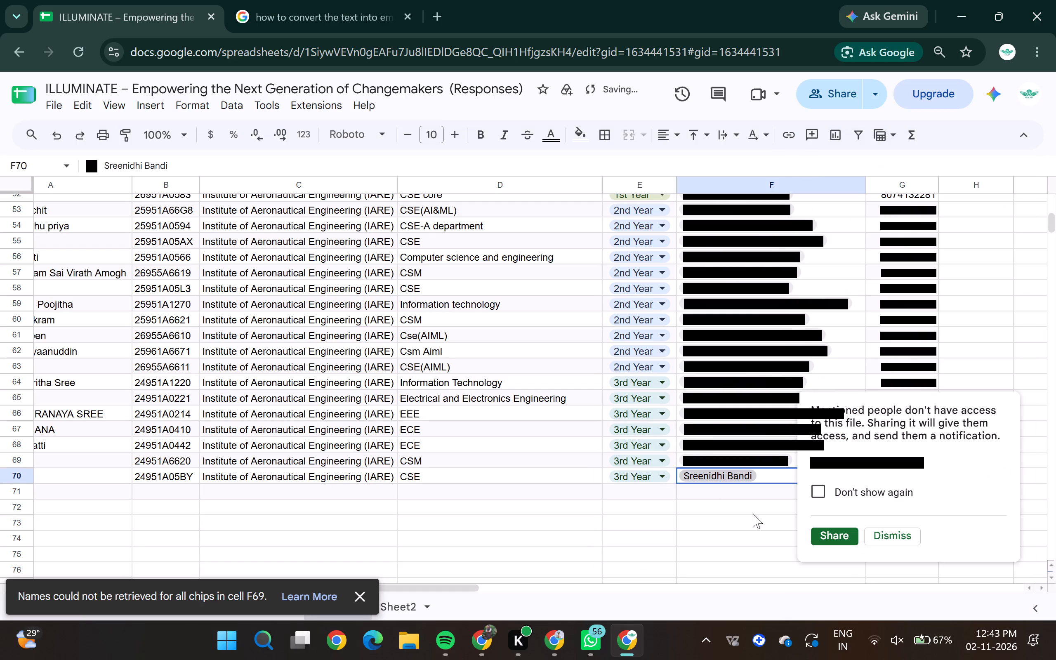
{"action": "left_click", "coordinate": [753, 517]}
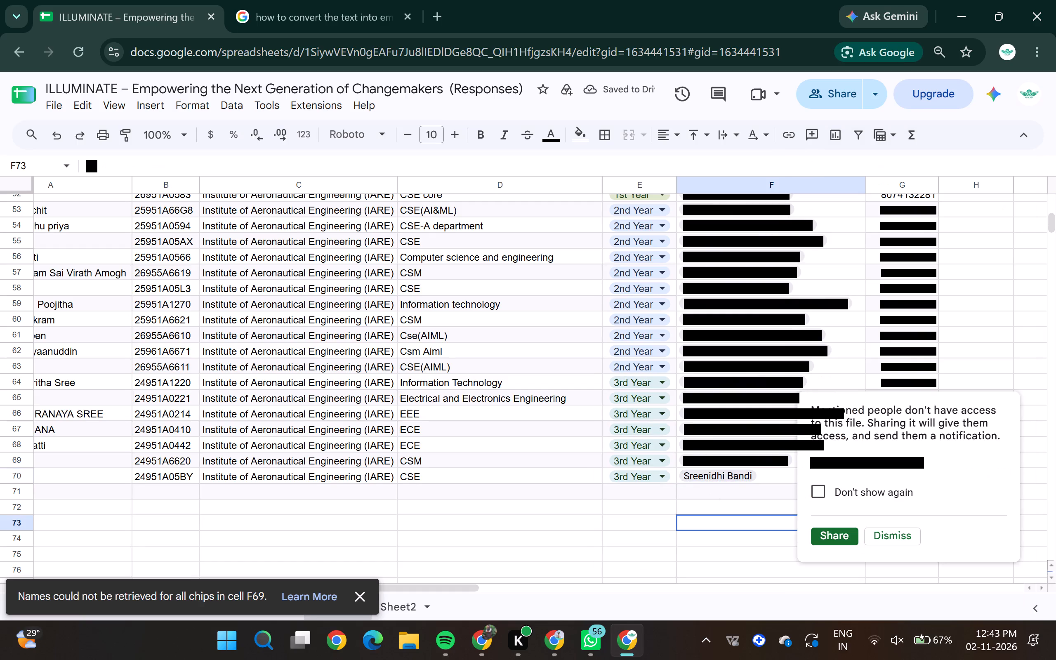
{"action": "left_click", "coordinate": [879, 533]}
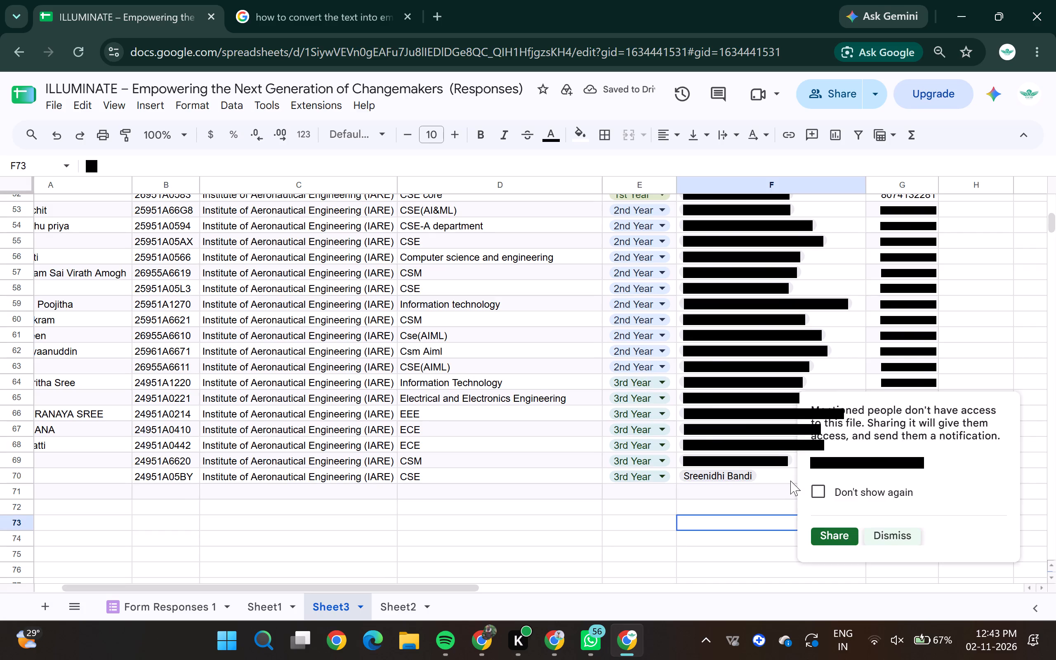
Clear the people chip from the Mail cell F70.
{"action": "left_click", "coordinate": [790, 481]}
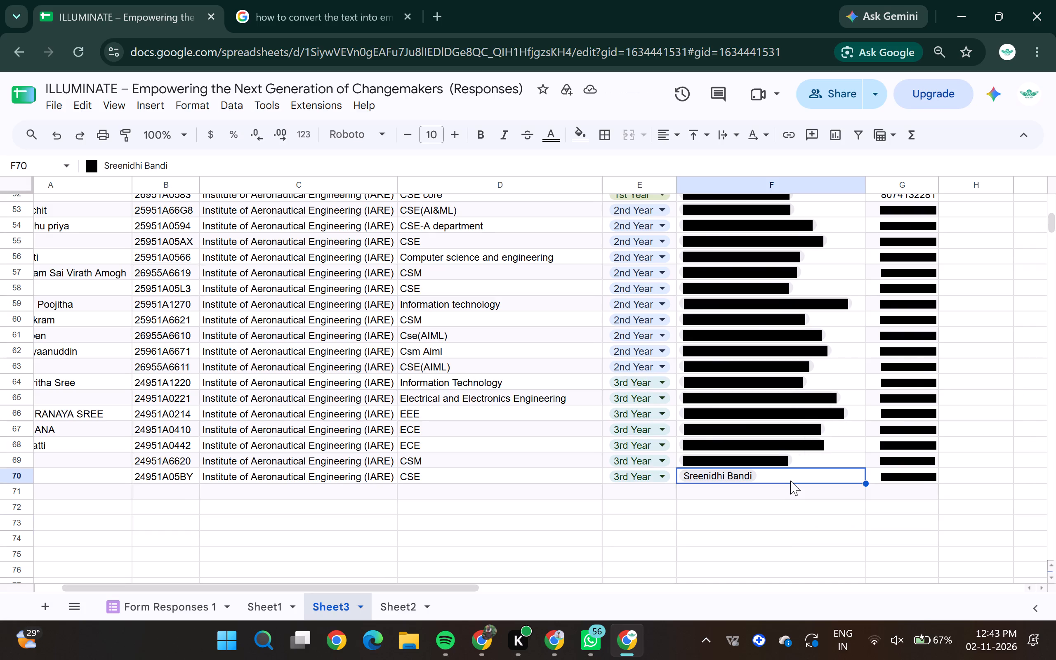
{"action": "key", "text": "BackSpace"}
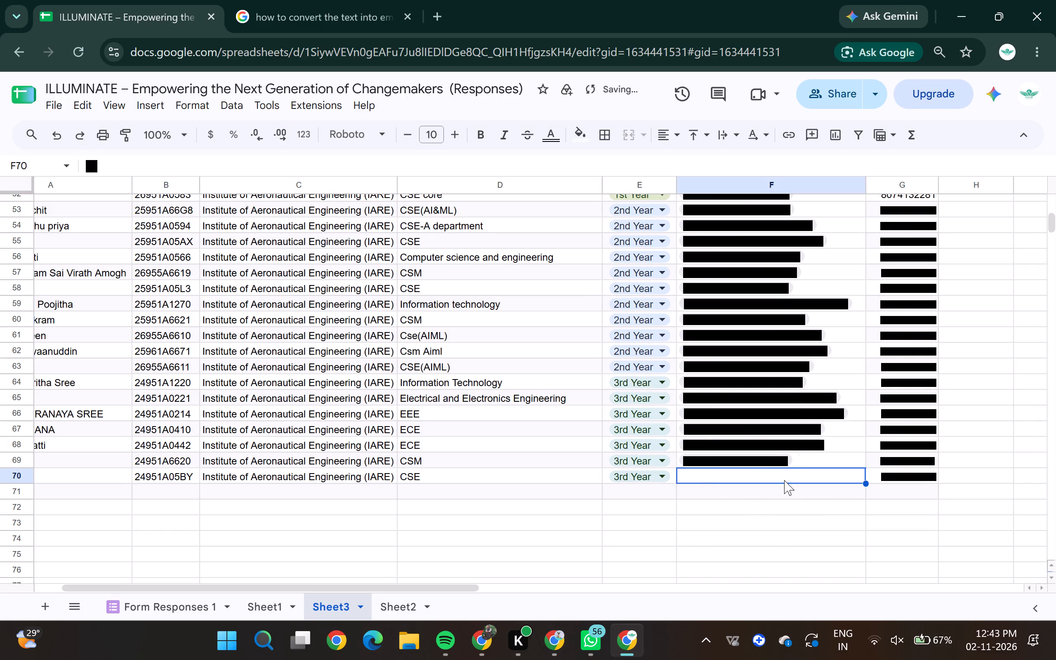
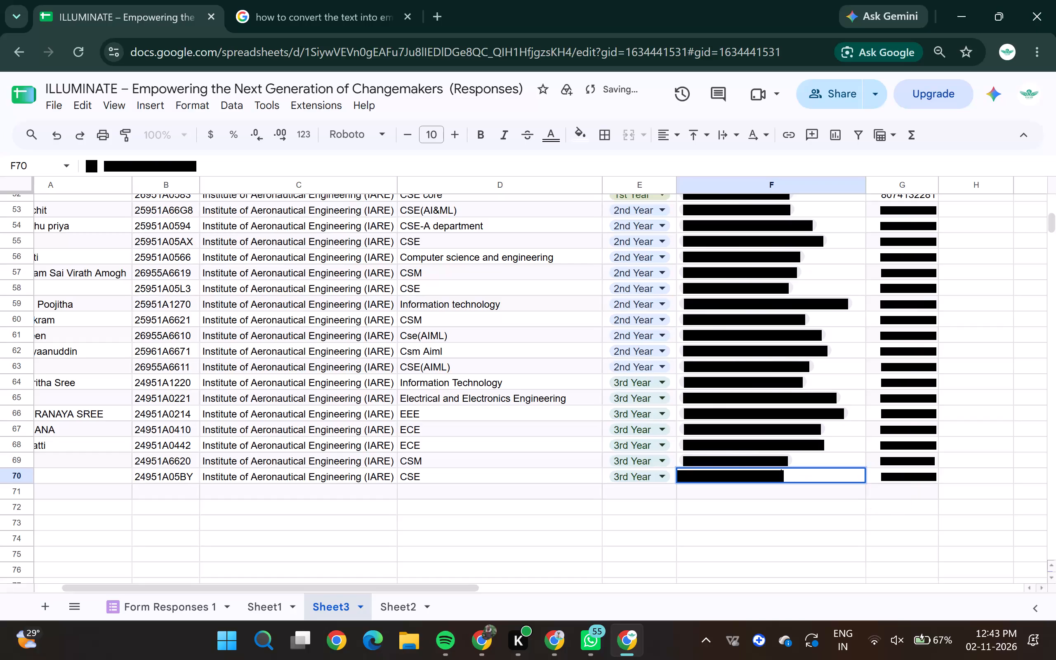
Change the first letter of the email in Mail cell F70 to a lowercase s.
{"action": "left_click", "coordinate": [681, 474]}
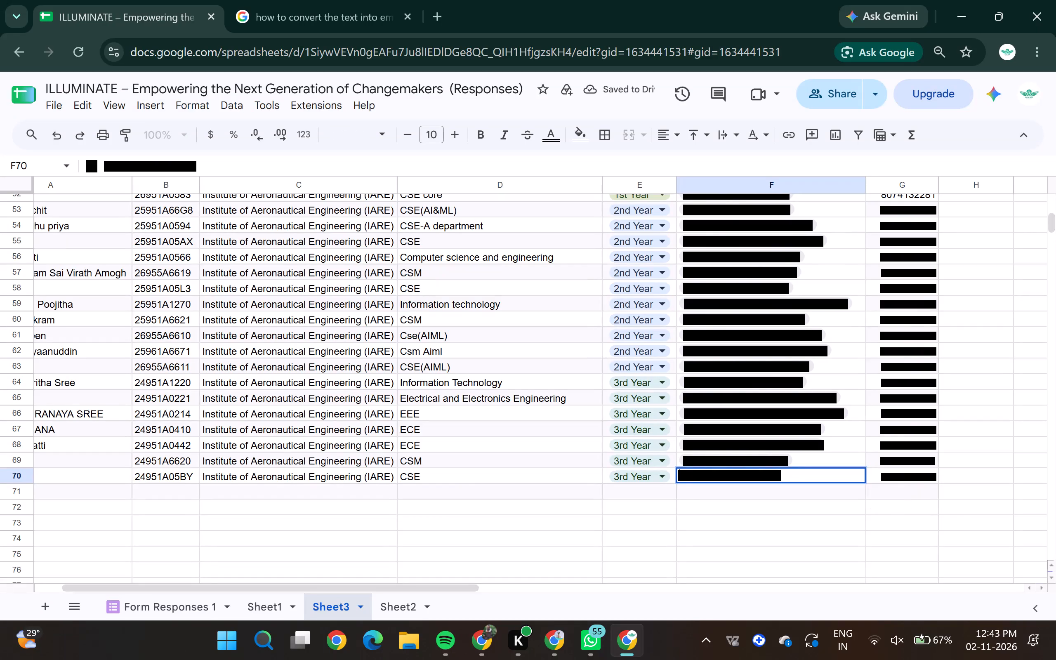
{"action": "left_click", "coordinate": [684, 477]}
{"action": "key", "text": "BackSpace"}
{"action": "key", "text": "s"}
{"action": "left_click", "coordinate": [799, 475]}
{"action": "key", "text": "Return"}
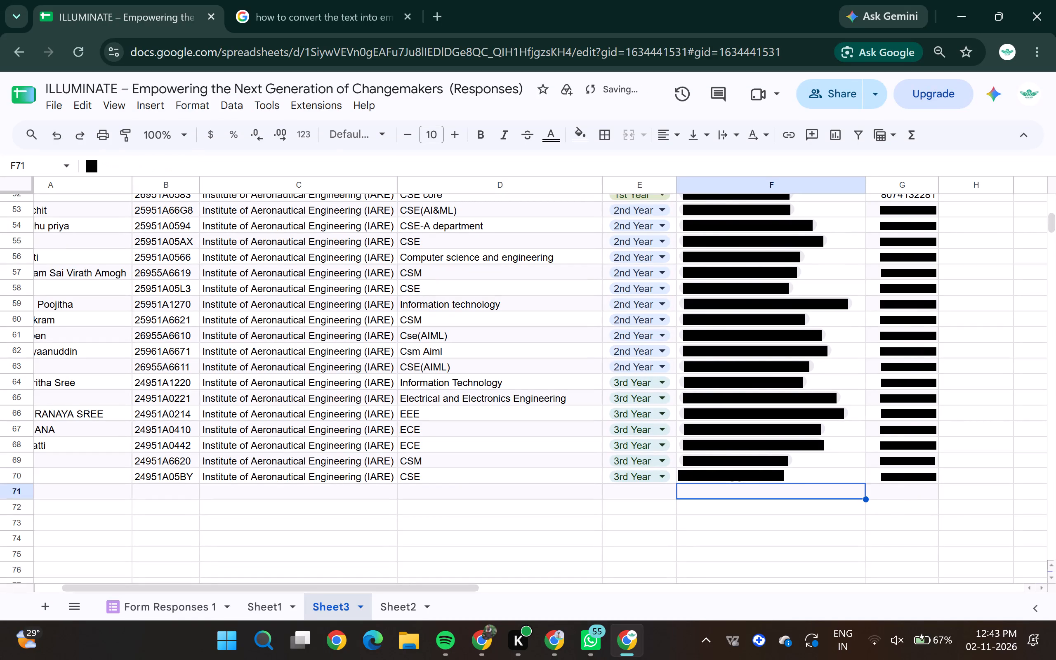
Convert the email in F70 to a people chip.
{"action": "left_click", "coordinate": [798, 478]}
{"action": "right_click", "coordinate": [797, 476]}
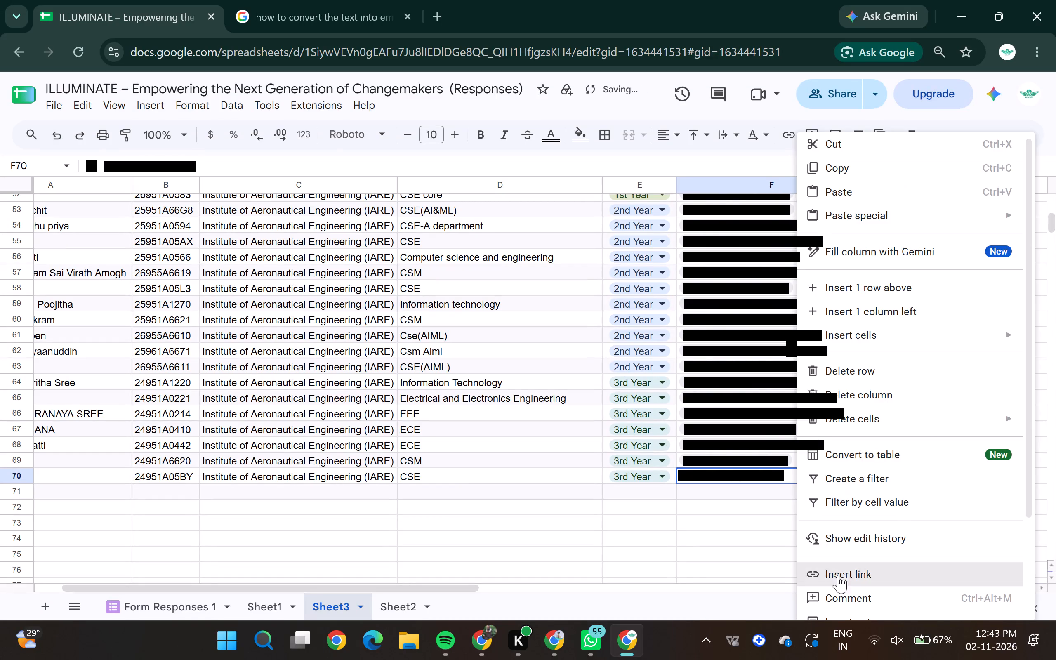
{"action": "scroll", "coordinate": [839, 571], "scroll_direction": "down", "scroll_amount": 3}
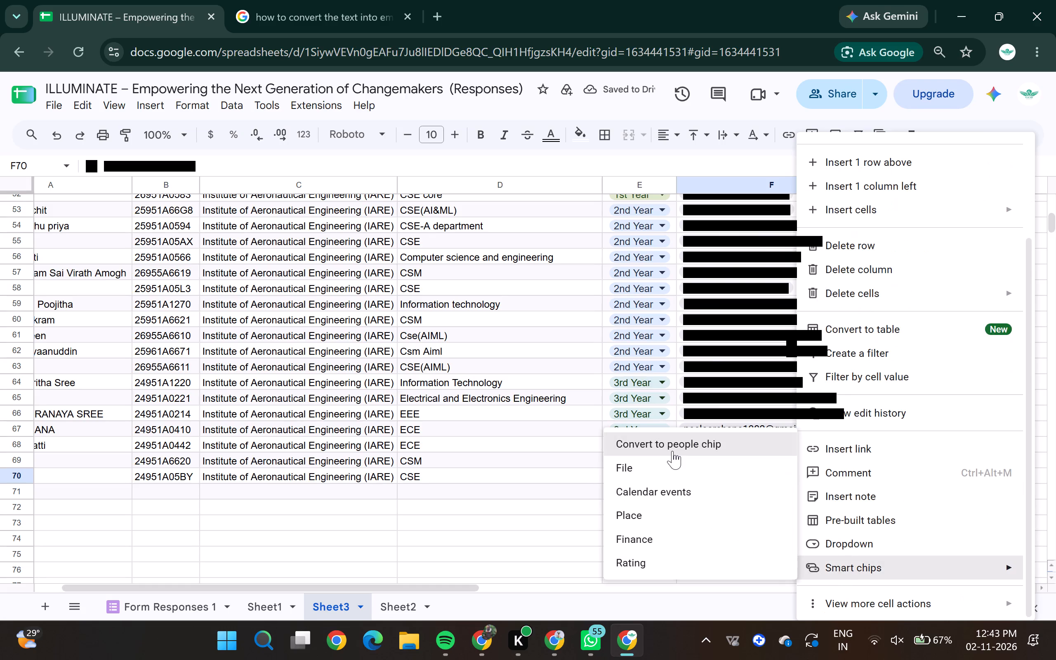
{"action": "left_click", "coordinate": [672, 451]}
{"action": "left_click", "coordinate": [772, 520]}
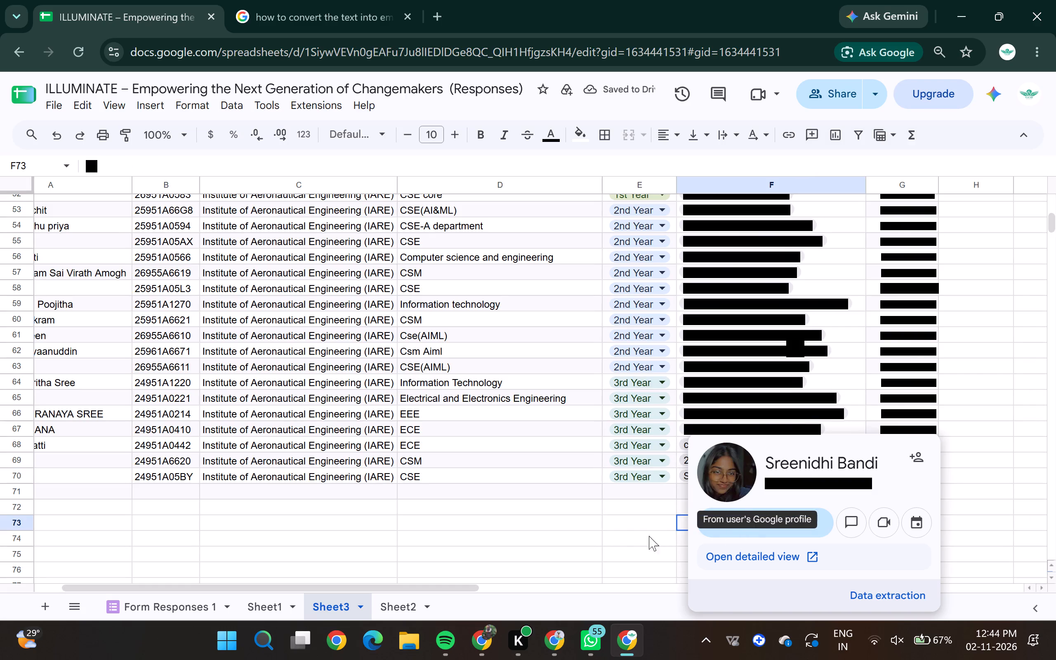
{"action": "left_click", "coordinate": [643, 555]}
Review the Mail column from the header down to the last student row, checking the entry in F24.
{"action": "scroll", "coordinate": [923, 581], "scroll_direction": "up", "scroll_amount": 3}
{"action": "scroll", "coordinate": [929, 531], "scroll_direction": "up", "scroll_amount": 6}
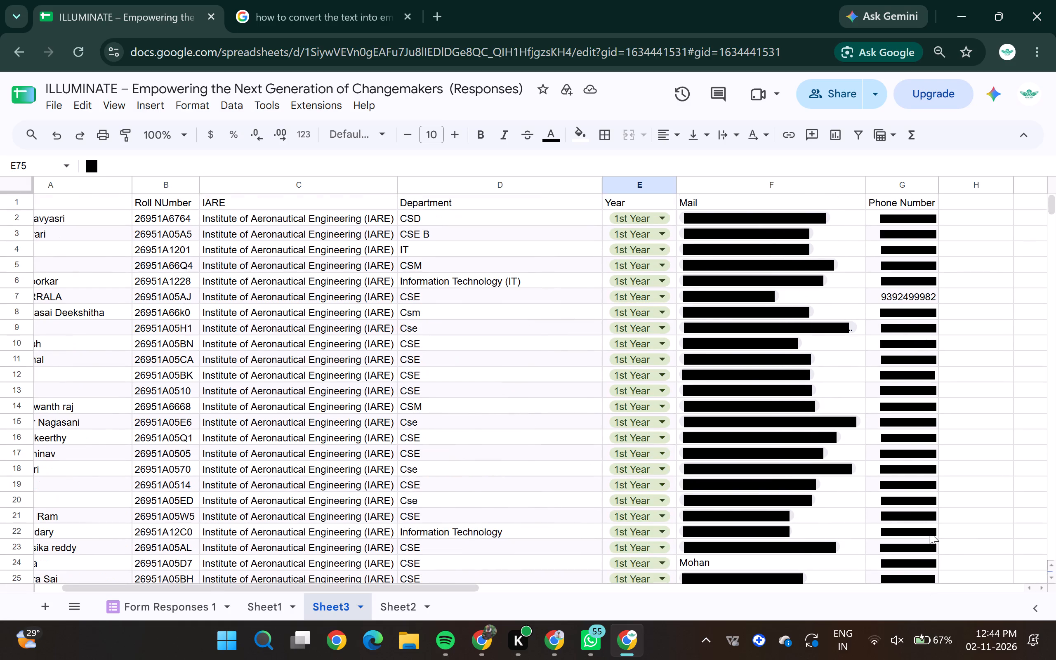
{"action": "scroll", "coordinate": [929, 531], "scroll_direction": "up", "scroll_amount": 3}
{"action": "scroll", "coordinate": [929, 531], "scroll_direction": "down", "scroll_amount": 1}
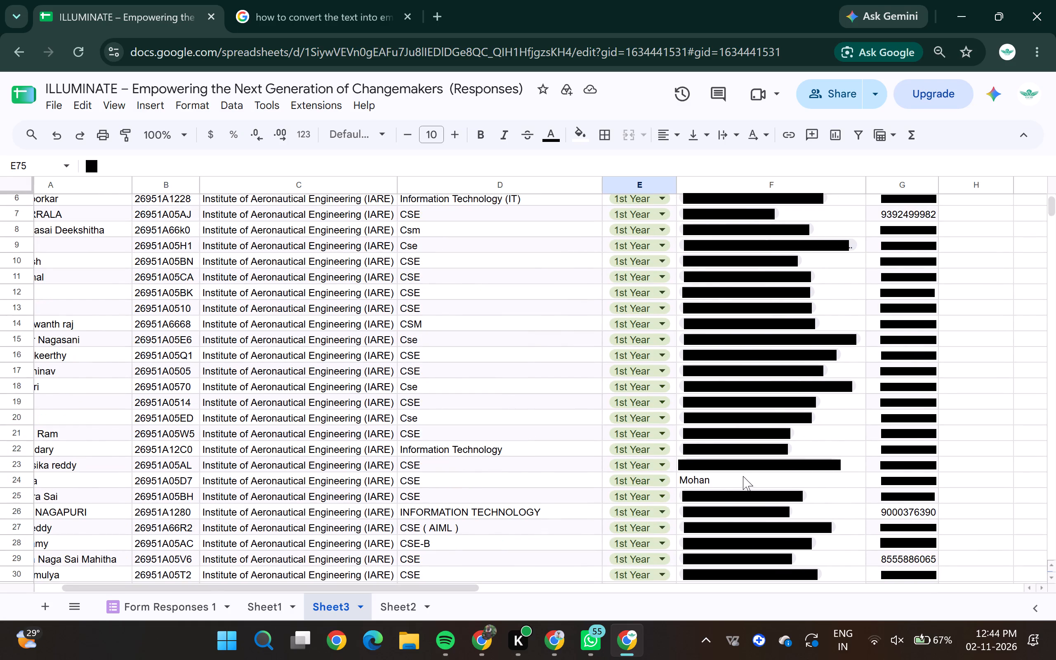
{"action": "left_click", "coordinate": [742, 477]}
{"action": "left_click", "coordinate": [956, 452]}
{"action": "scroll", "coordinate": [957, 455], "scroll_direction": "down", "scroll_amount": 2}
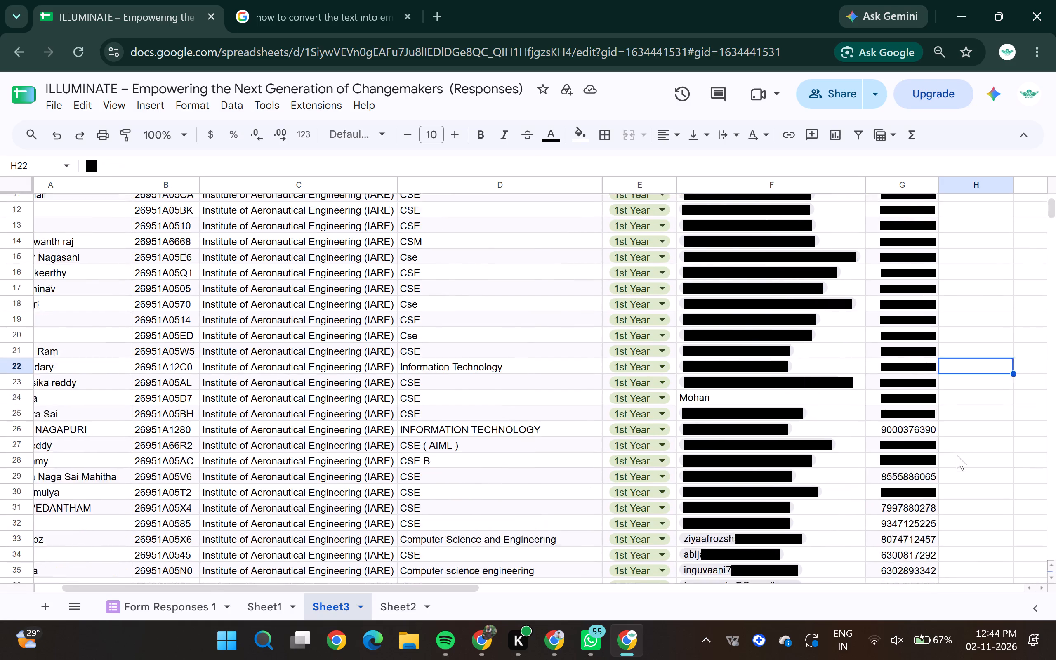
{"action": "scroll", "coordinate": [957, 455], "scroll_direction": "down", "scroll_amount": 9}
{"action": "scroll", "coordinate": [958, 456], "scroll_direction": "up", "scroll_amount": 3}
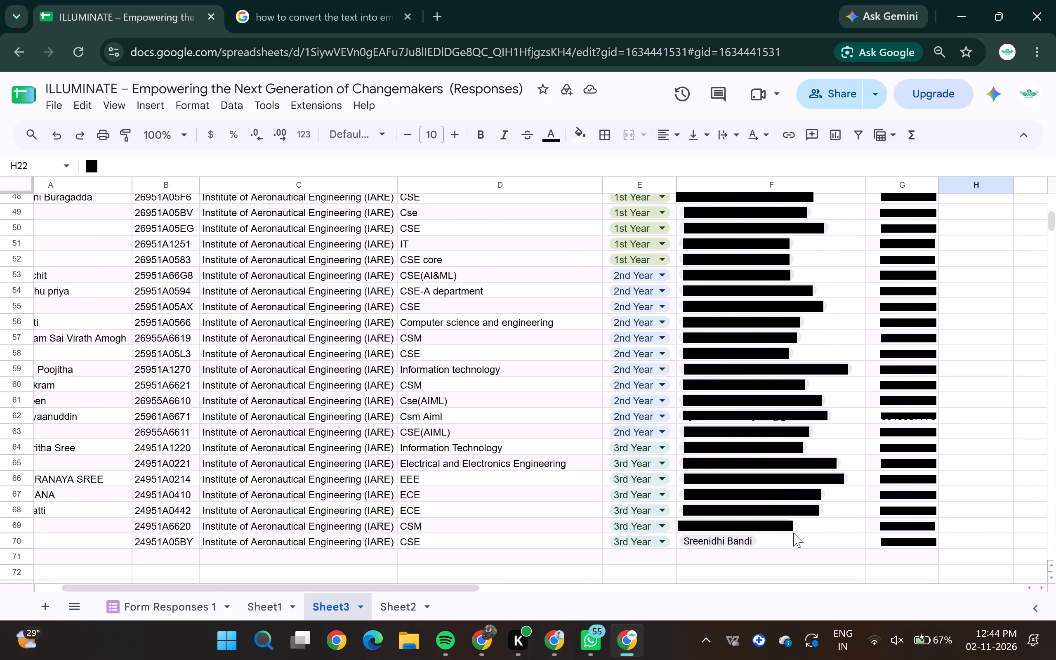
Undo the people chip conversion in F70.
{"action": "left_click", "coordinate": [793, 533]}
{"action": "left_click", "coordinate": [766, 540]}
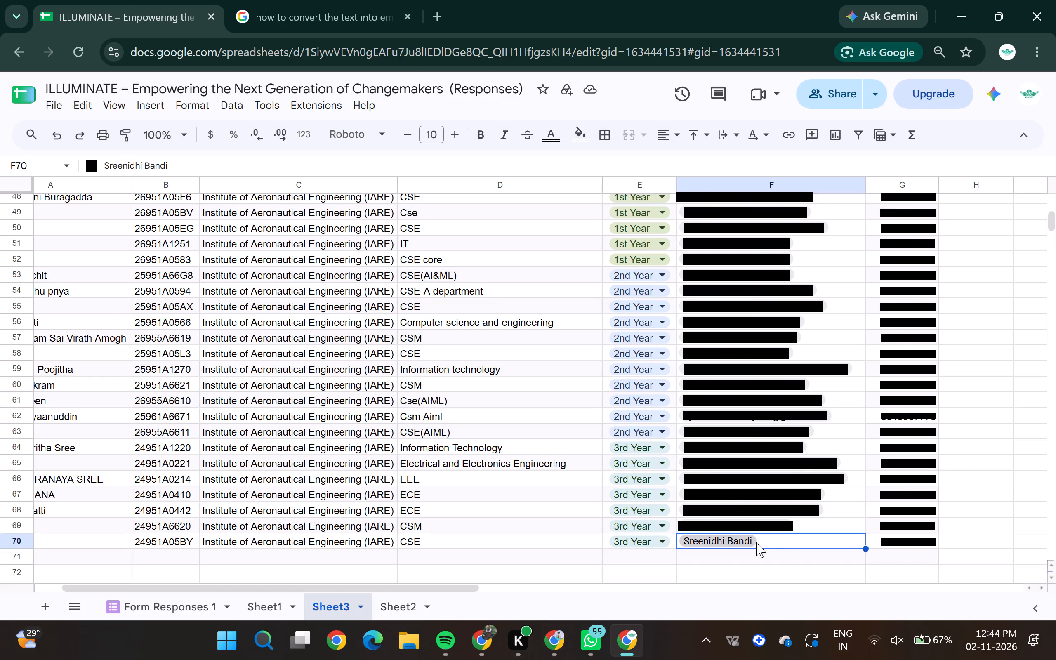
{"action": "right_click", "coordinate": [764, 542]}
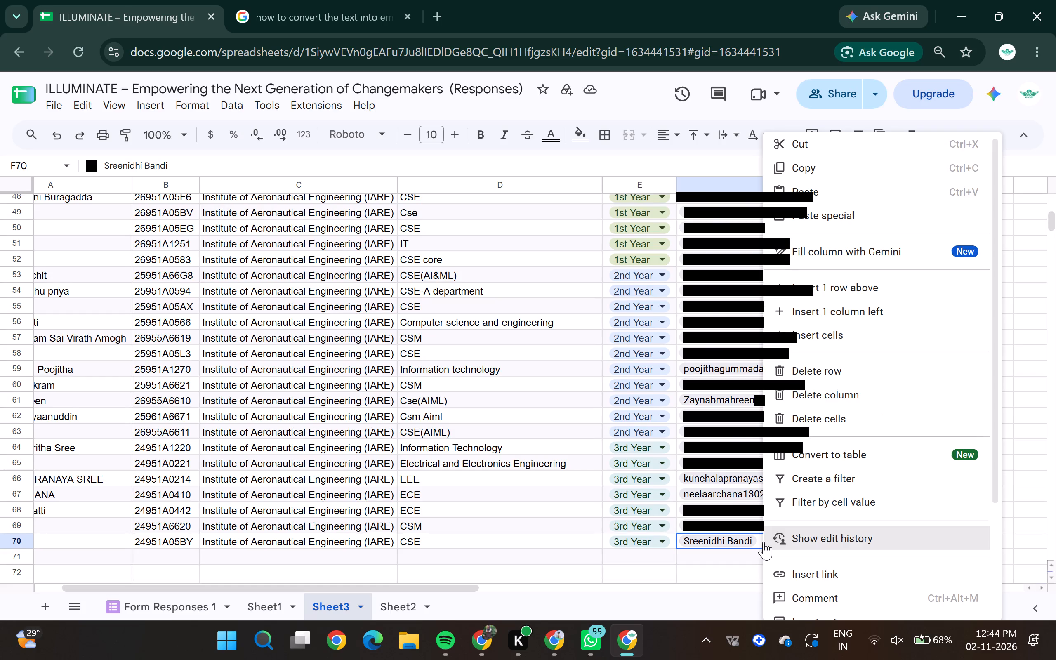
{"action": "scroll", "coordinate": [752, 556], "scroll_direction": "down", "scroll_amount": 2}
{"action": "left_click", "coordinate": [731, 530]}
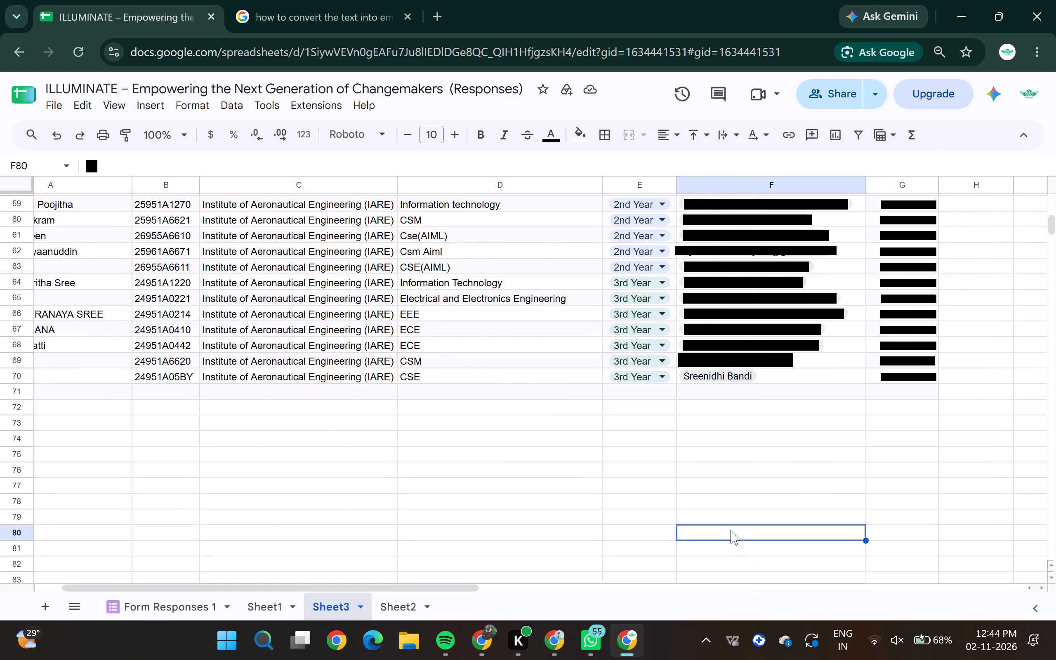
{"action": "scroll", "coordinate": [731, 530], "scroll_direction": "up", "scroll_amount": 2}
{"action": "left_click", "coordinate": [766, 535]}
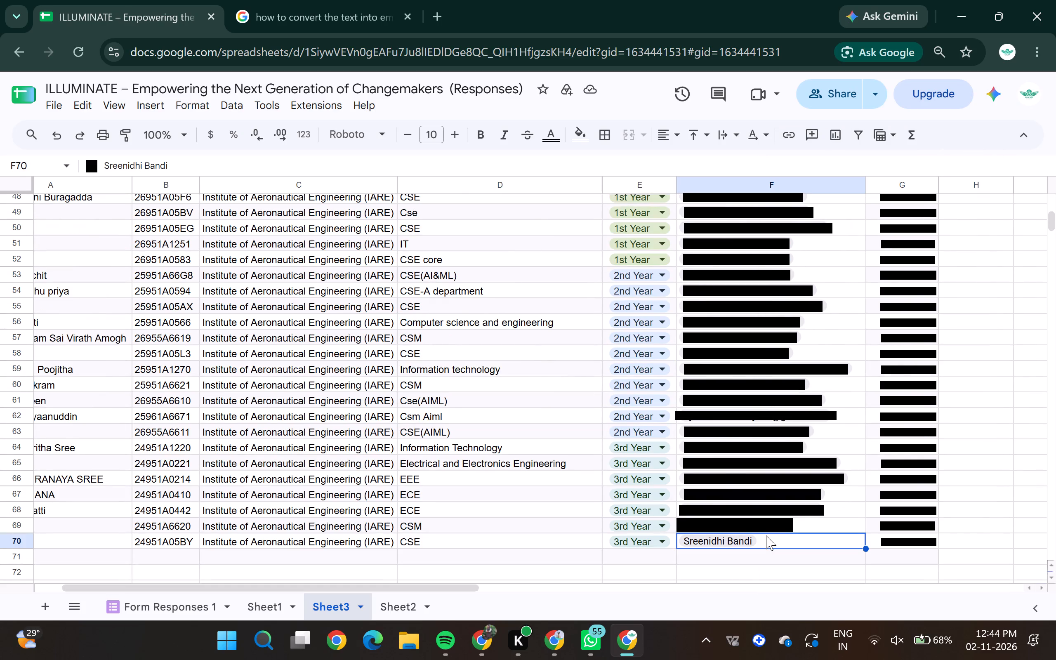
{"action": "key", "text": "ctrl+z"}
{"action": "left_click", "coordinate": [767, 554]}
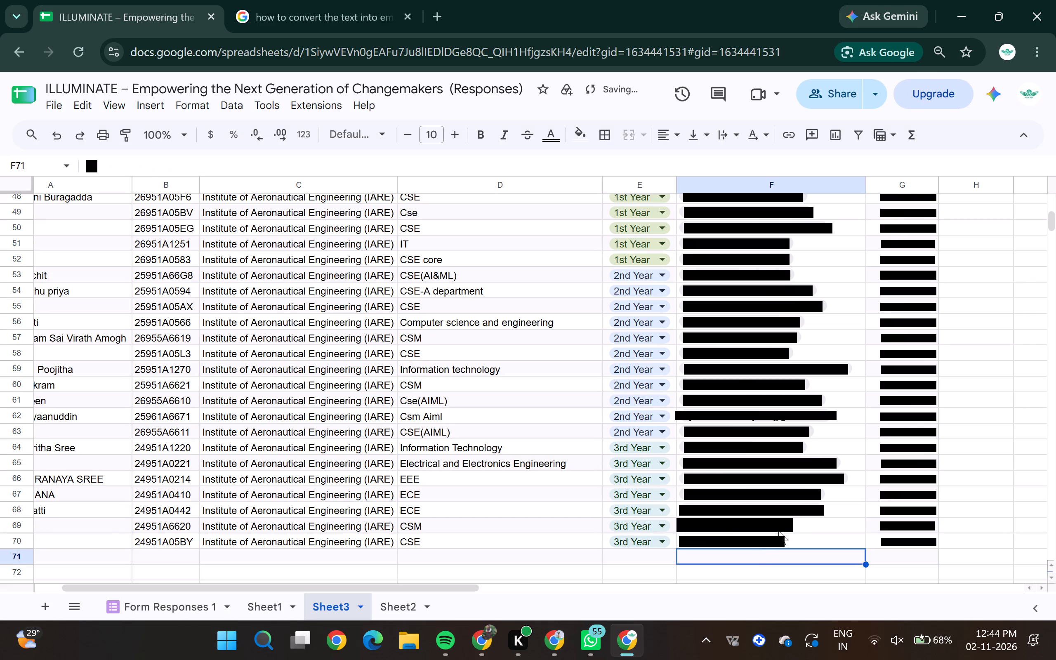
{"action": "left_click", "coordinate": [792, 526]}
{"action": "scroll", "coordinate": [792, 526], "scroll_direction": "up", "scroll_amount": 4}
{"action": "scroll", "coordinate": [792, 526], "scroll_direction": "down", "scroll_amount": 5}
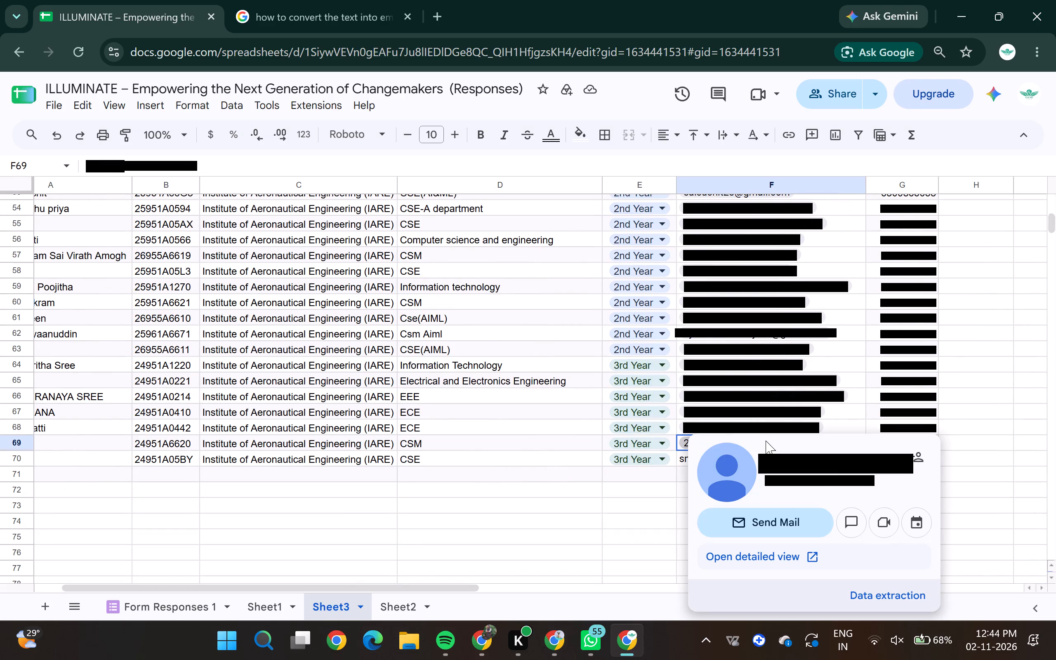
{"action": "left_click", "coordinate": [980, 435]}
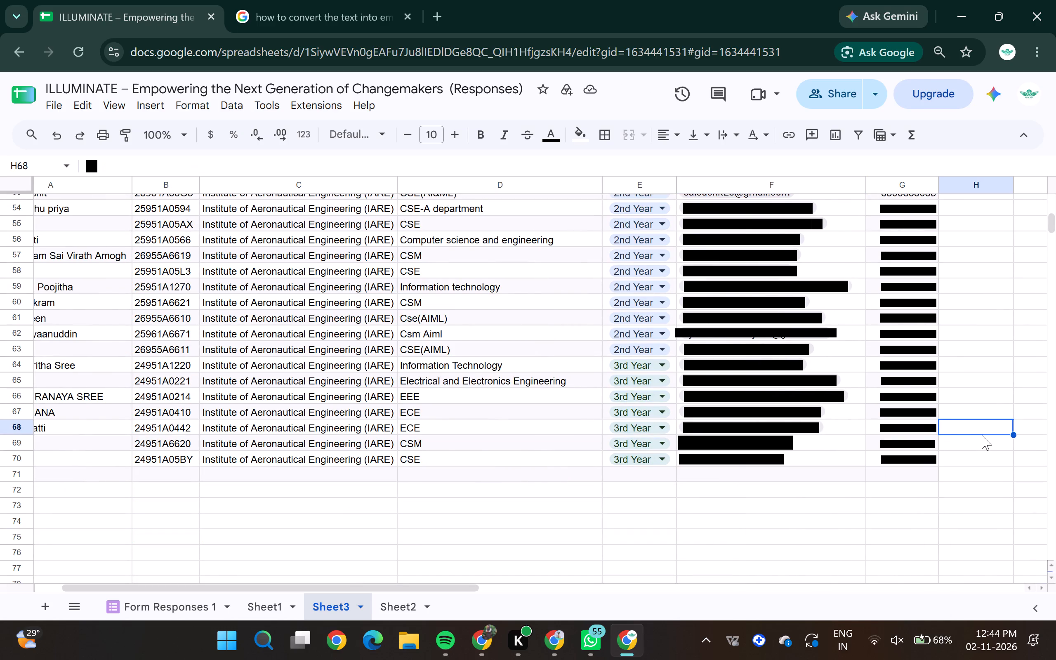
Replace the Mail entry in F24 with the roll number copied from B24.
{"action": "left_click", "coordinate": [959, 509]}
{"action": "scroll", "coordinate": [957, 500], "scroll_direction": "up", "scroll_amount": 15}
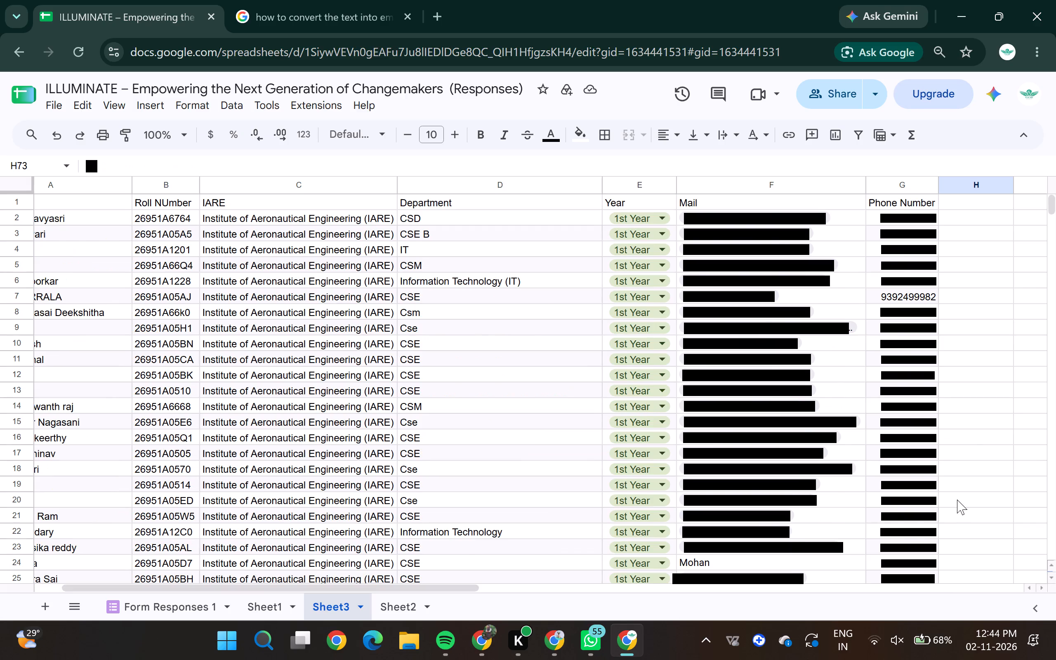
{"action": "scroll", "coordinate": [957, 500], "scroll_direction": "down", "scroll_amount": 2}
{"action": "scroll", "coordinate": [608, 393], "scroll_direction": "right", "scroll_amount": 2}
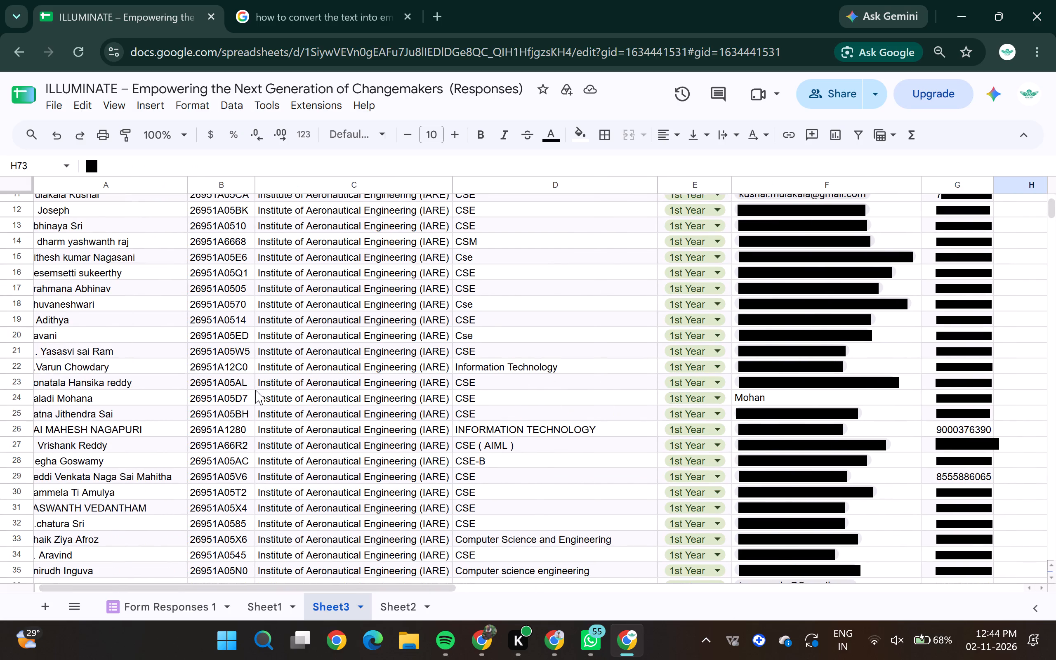
{"action": "scroll", "coordinate": [255, 390], "scroll_direction": "right", "scroll_amount": 2}
{"action": "left_click", "coordinate": [232, 398]}
{"action": "key", "text": "ctrl+c"}
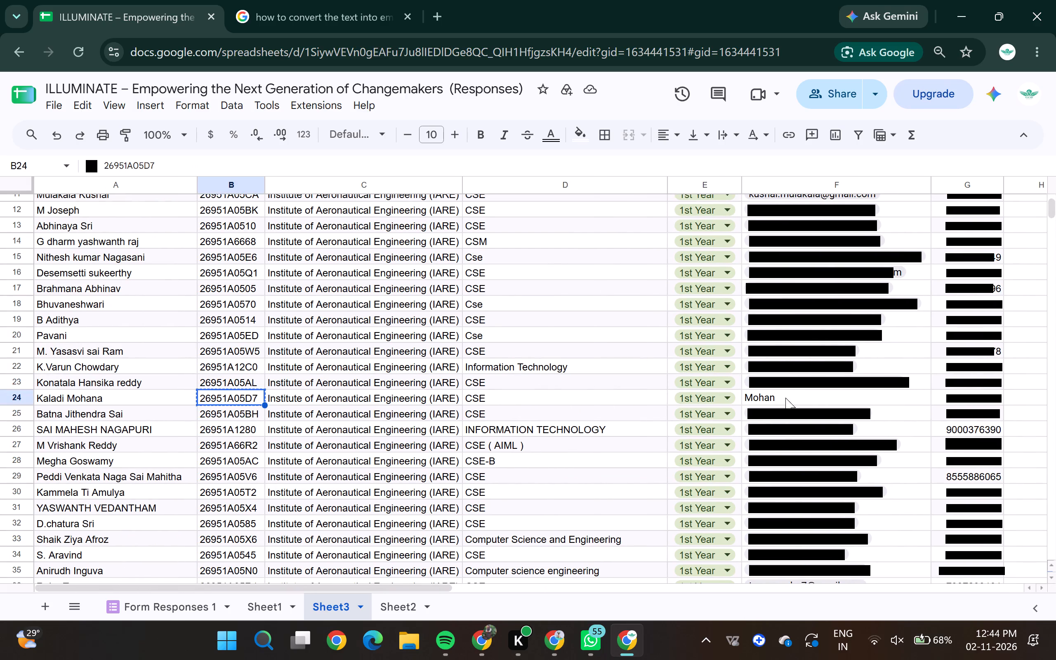
{"action": "left_click", "coordinate": [785, 398]}
{"action": "key", "text": "BackSpace"}
{"action": "key", "text": "ctrl+v"}
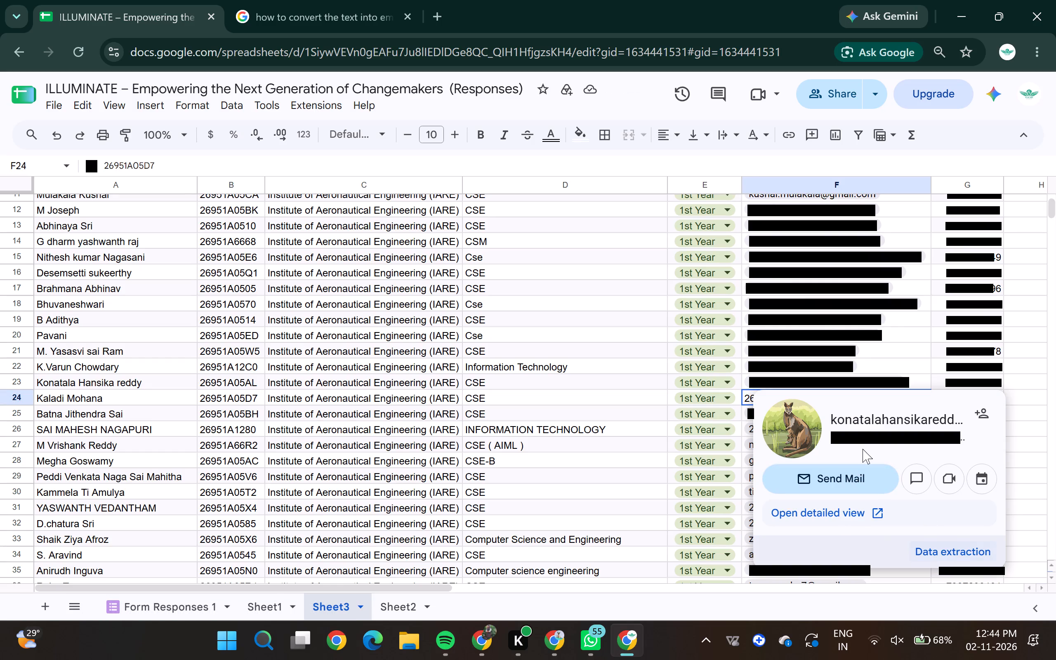
Examine the Mail entries in the rows below row 24.
{"action": "left_click", "coordinate": [960, 438]}
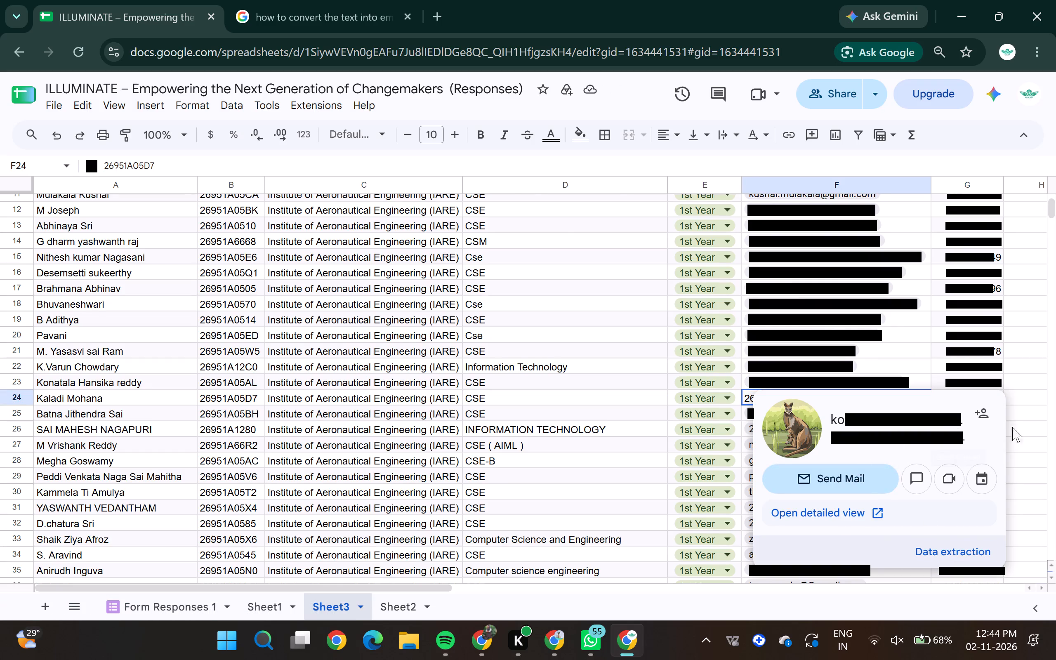
{"action": "left_click", "coordinate": [1048, 424]}
{"action": "scroll", "coordinate": [840, 424], "scroll_direction": "down", "scroll_amount": 1}
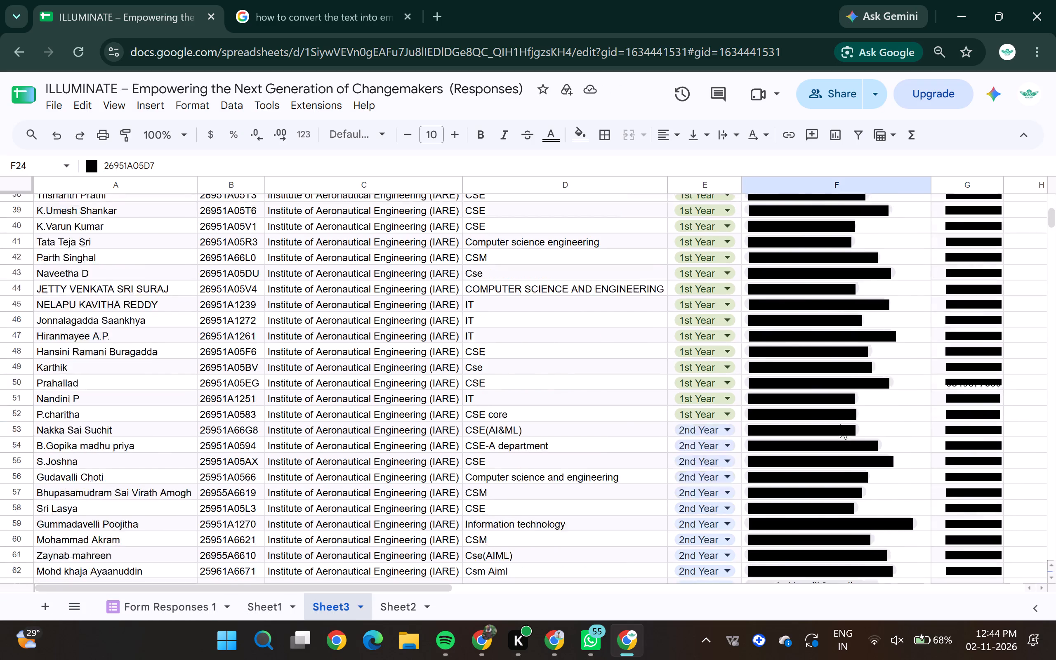
{"action": "scroll", "coordinate": [840, 424], "scroll_direction": "down", "scroll_amount": 3}
{"action": "scroll", "coordinate": [840, 424], "scroll_direction": "up", "scroll_amount": 6}
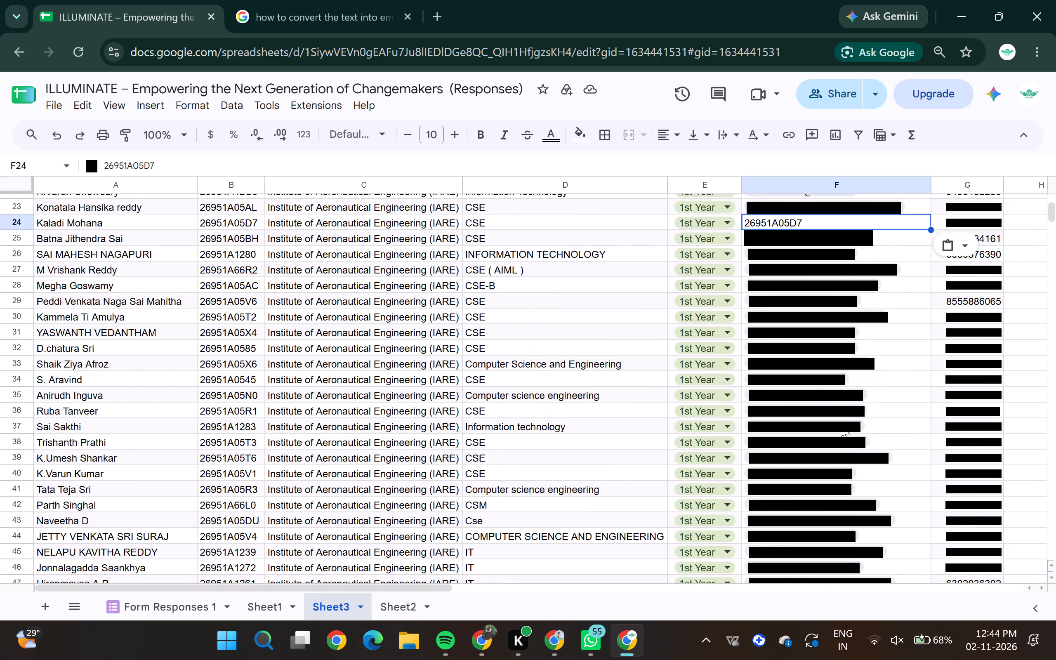
{"action": "scroll", "coordinate": [840, 424], "scroll_direction": "up", "scroll_amount": 2}
{"action": "double_click", "coordinate": [820, 389]}
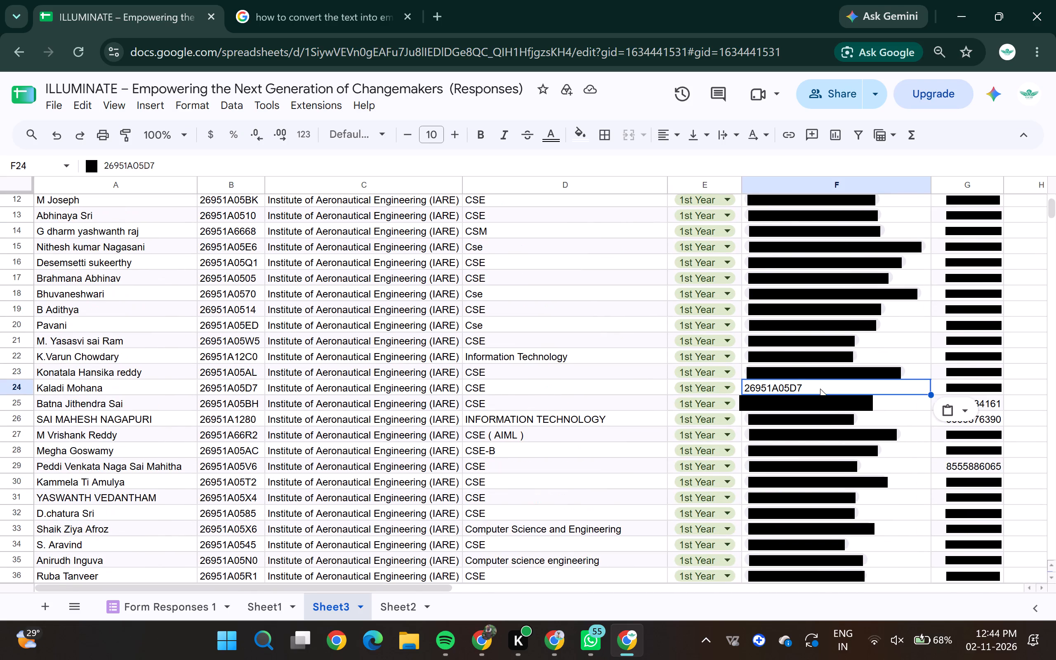
{"action": "left_click_drag", "start_coordinate": [820, 389], "coordinate": [725, 393]}
{"action": "key", "text": "ctrl+v"}
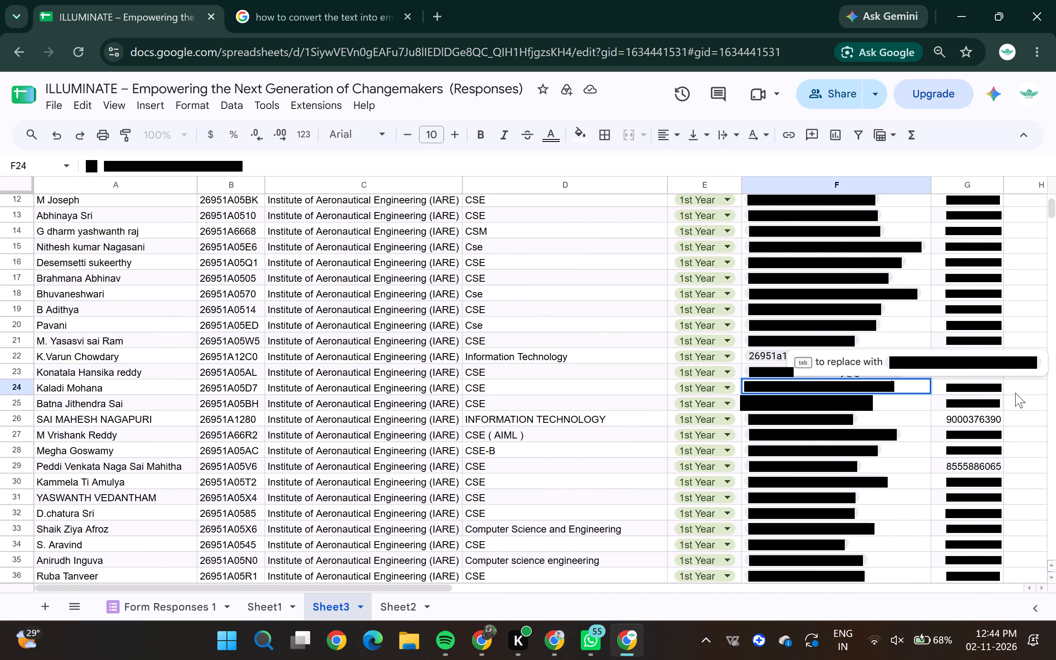
{"action": "key", "text": "ctrl+z"}
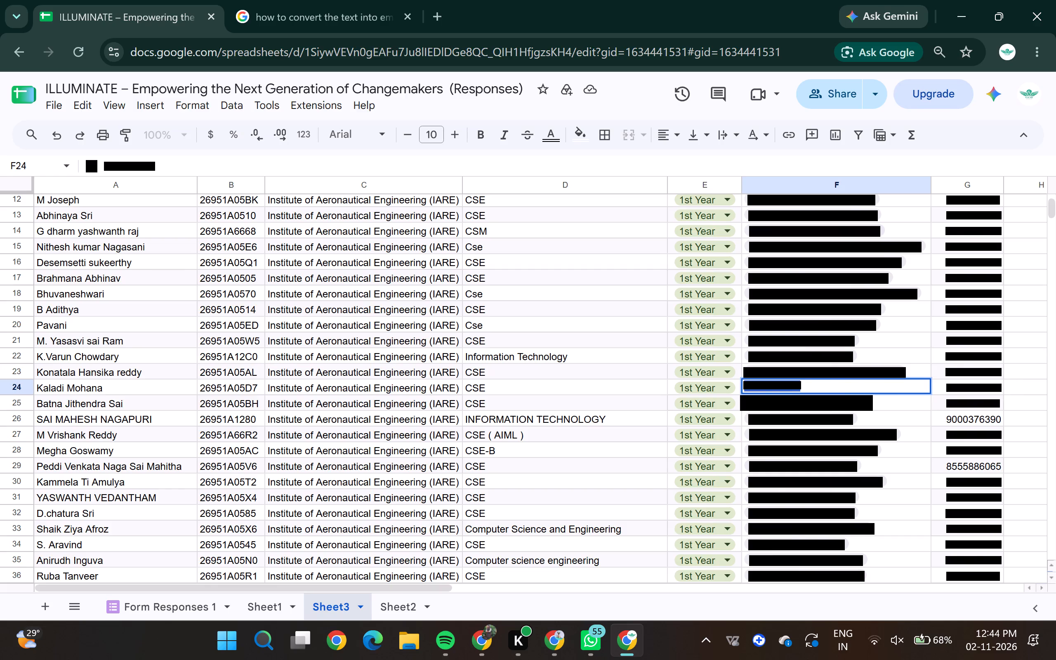
{"action": "left_click", "coordinate": [849, 385]}
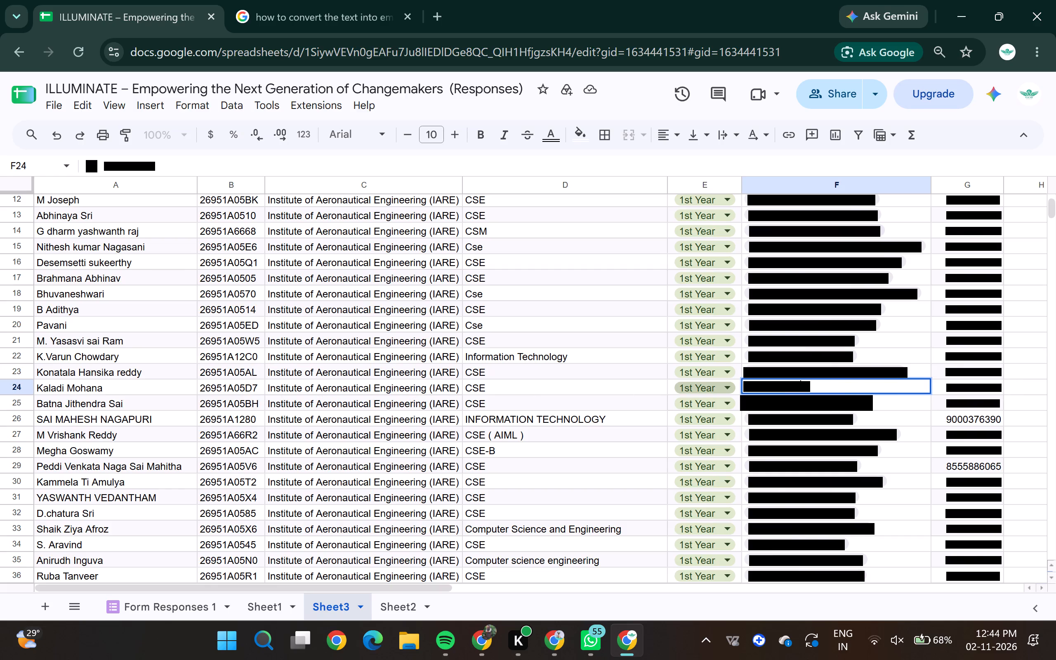
{"action": "key", "text": "shift+at"}
{"action": "type", "text": "iare,"}
{"action": "key", "text": "BackSpace"}
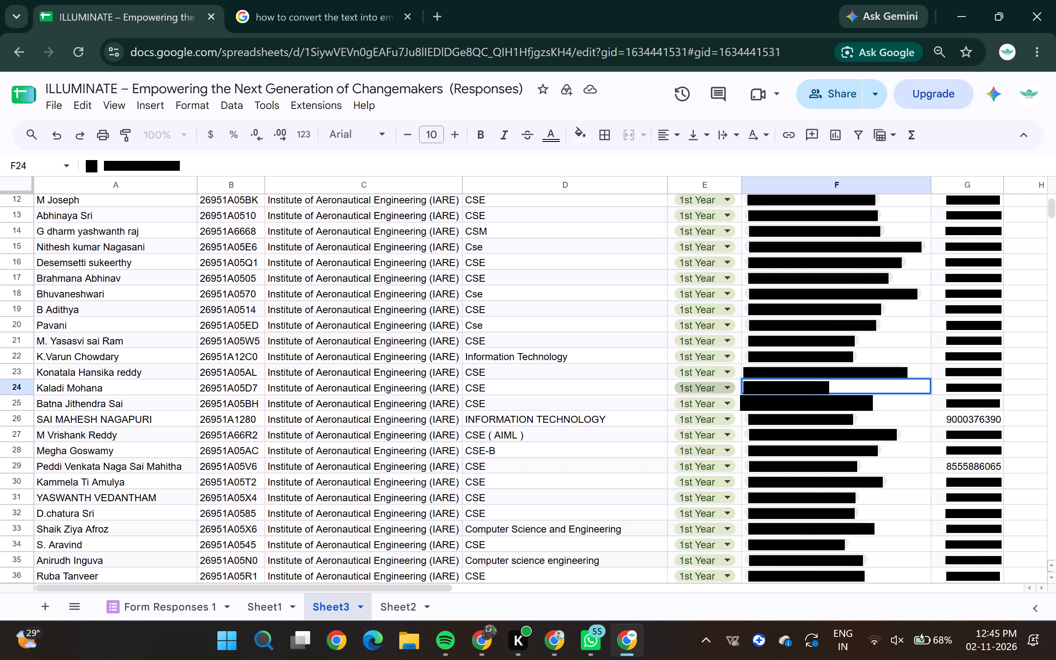
{"action": "type", "text": ".ac.in"}
{"action": "key", "text": "Return"}
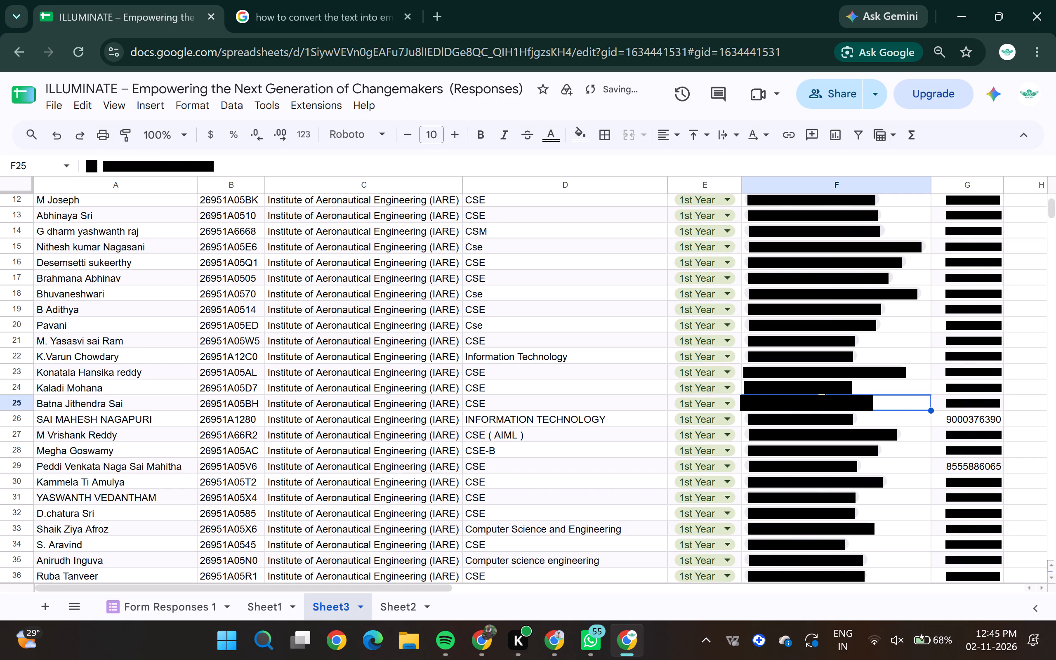
Set the text colour of the header row A1:G1 to black.
{"action": "left_click", "coordinate": [1018, 377]}
{"action": "scroll", "coordinate": [967, 400], "scroll_direction": "up", "scroll_amount": 5}
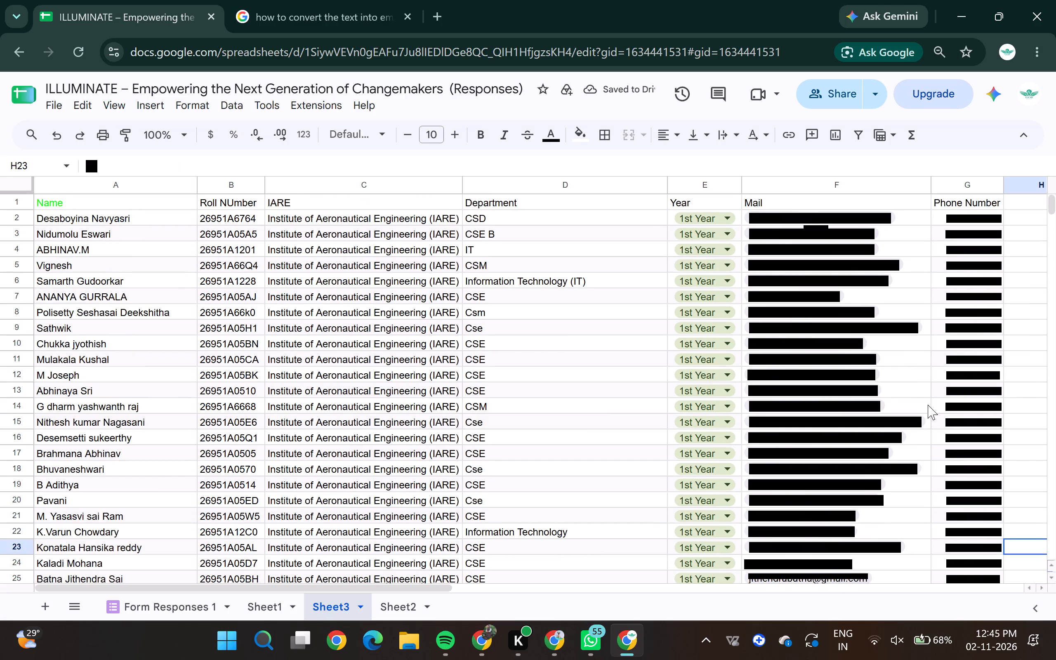
{"action": "scroll", "coordinate": [923, 405], "scroll_direction": "up", "scroll_amount": 5}
{"action": "left_click_drag", "start_coordinate": [130, 202], "coordinate": [921, 203]}
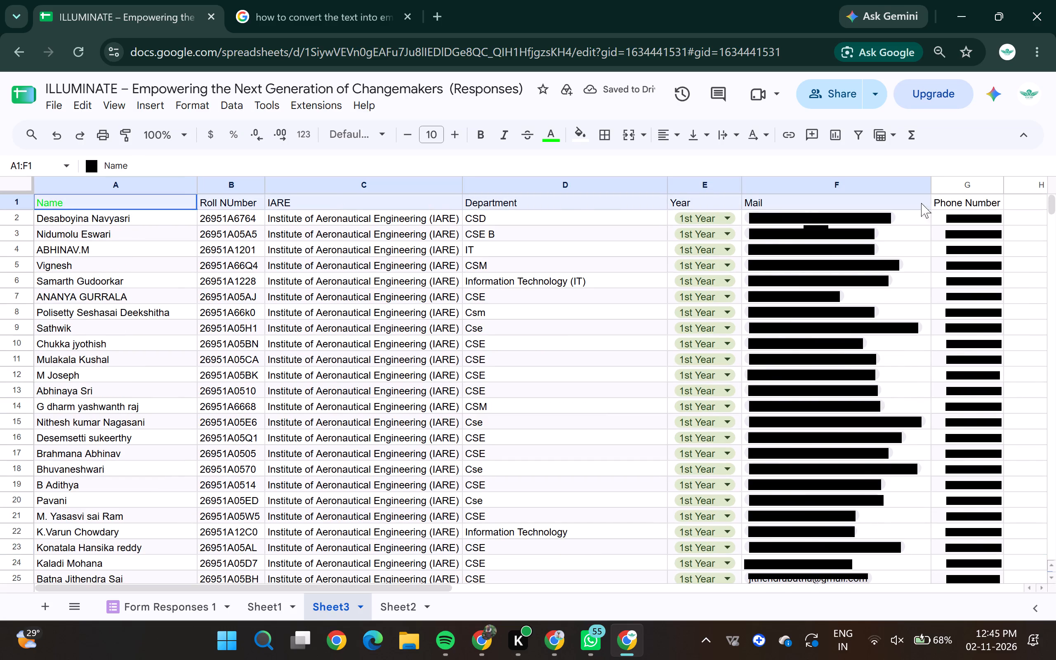
{"action": "left_click_drag", "start_coordinate": [921, 203], "coordinate": [964, 203]}
{"action": "left_click", "coordinate": [554, 129]}
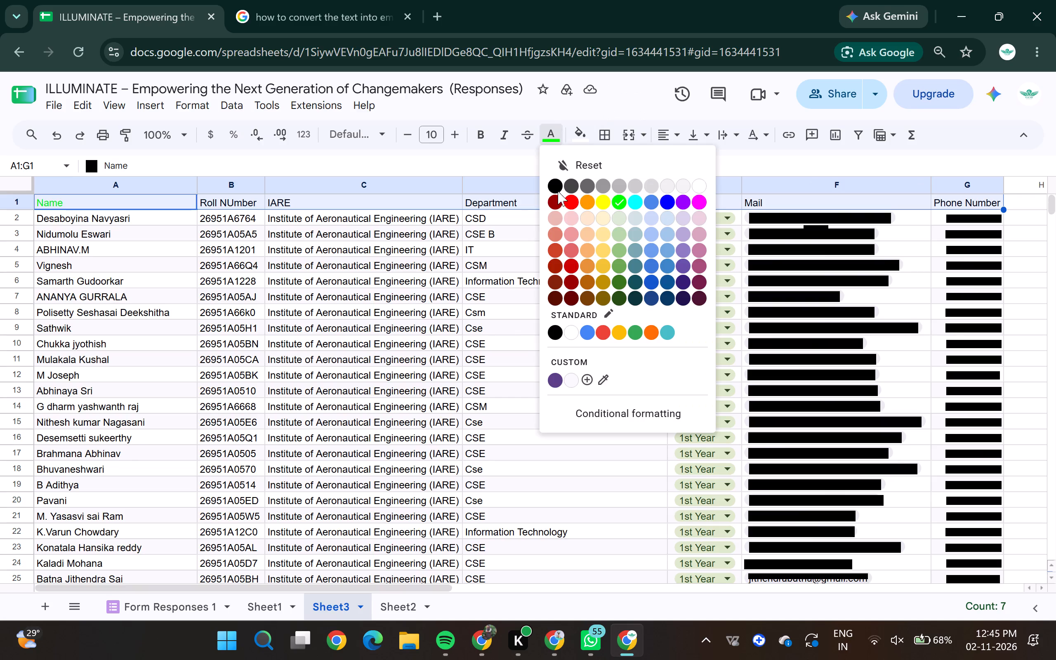
{"action": "left_click", "coordinate": [555, 186]}
Make the header row A1:G1 text blue and bold.
{"action": "left_click", "coordinate": [555, 131]}
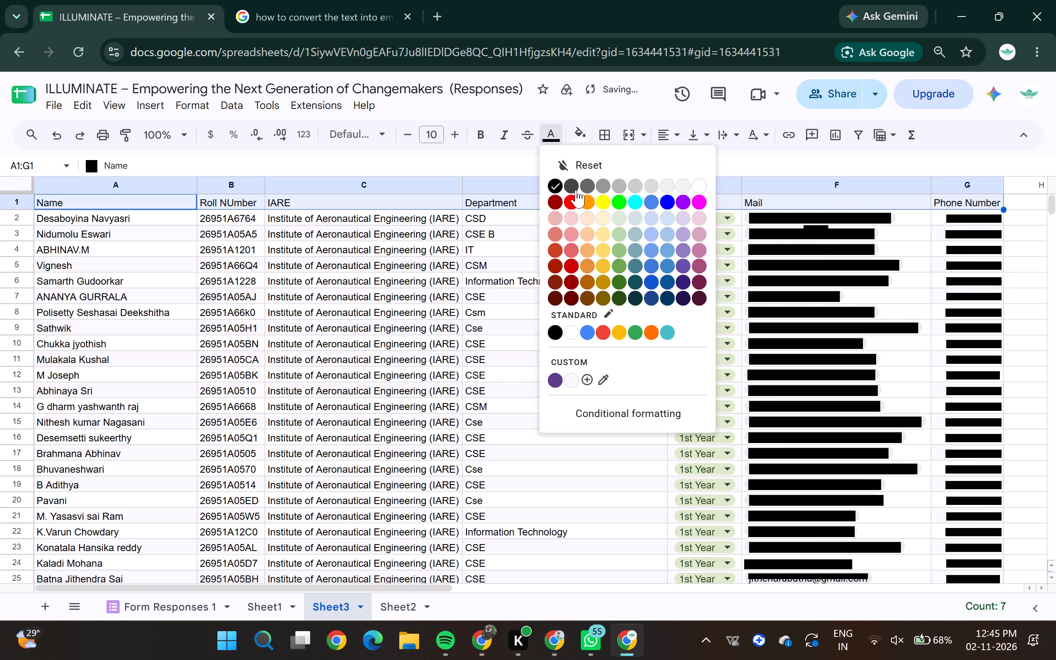
{"action": "left_click", "coordinate": [667, 200]}
{"action": "left_click", "coordinate": [480, 142]}
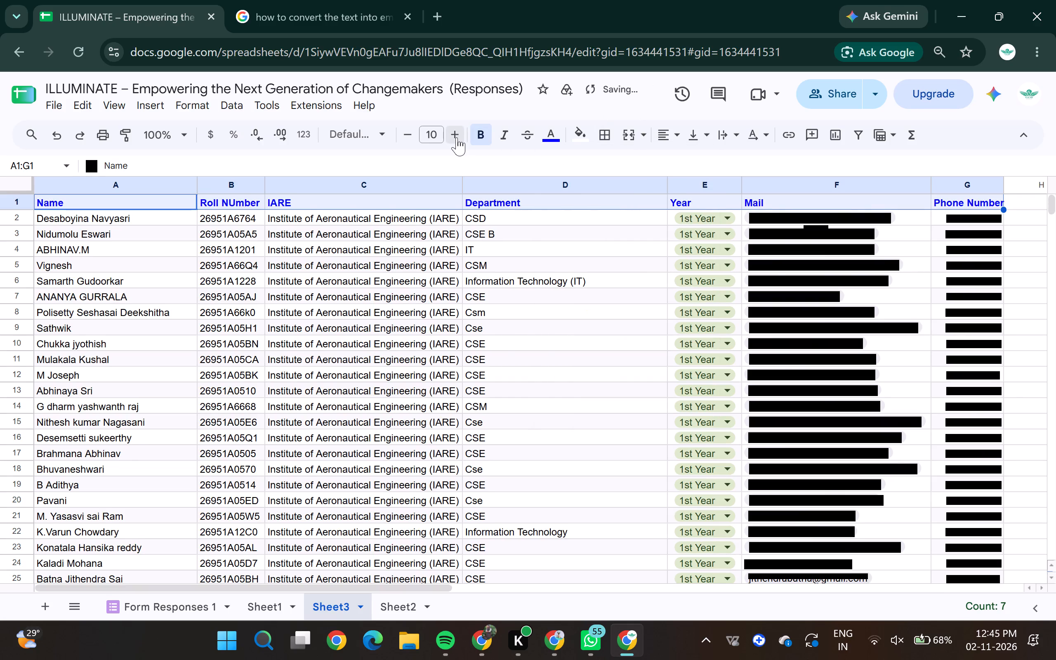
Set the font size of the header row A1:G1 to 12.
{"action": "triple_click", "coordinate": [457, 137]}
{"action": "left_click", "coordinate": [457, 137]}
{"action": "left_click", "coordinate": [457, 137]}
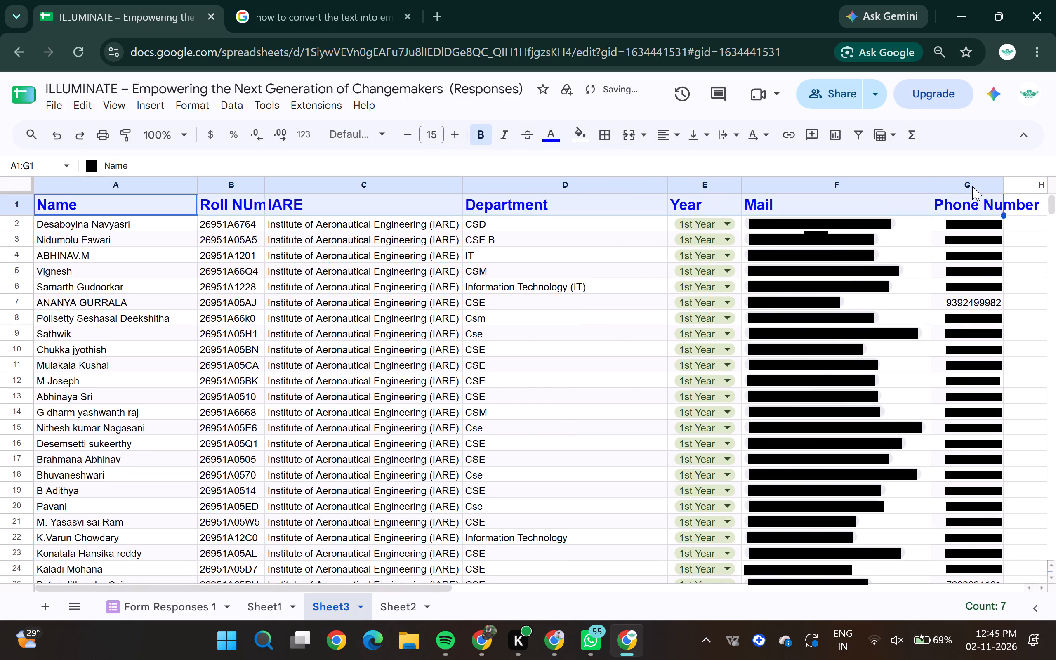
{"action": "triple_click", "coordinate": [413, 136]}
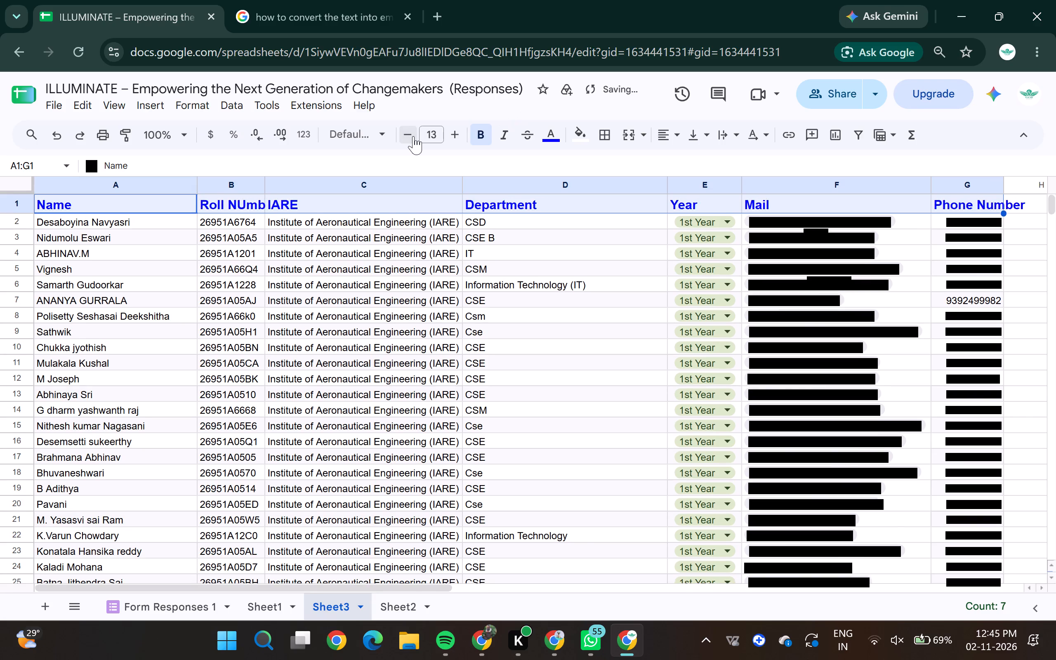
Centre the header row A1:G1 horizontally.
{"action": "left_click", "coordinate": [663, 139]}
{"action": "left_click", "coordinate": [687, 158]}
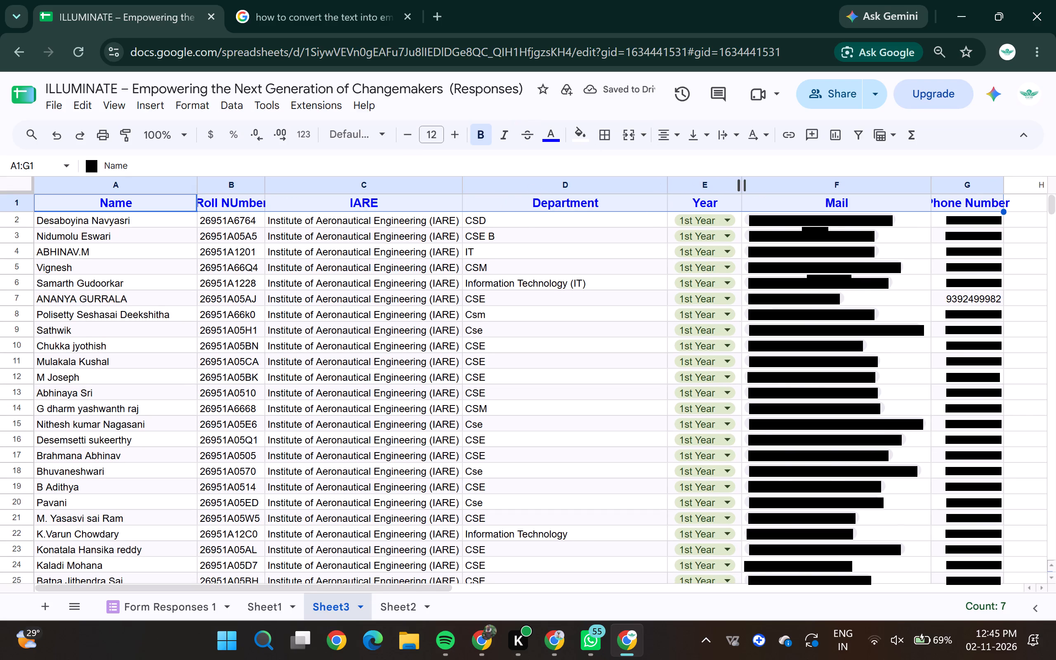
Fit the widths of the Phone Number and Roll NUmber columns to their contents.
{"action": "double_click", "coordinate": [1005, 183]}
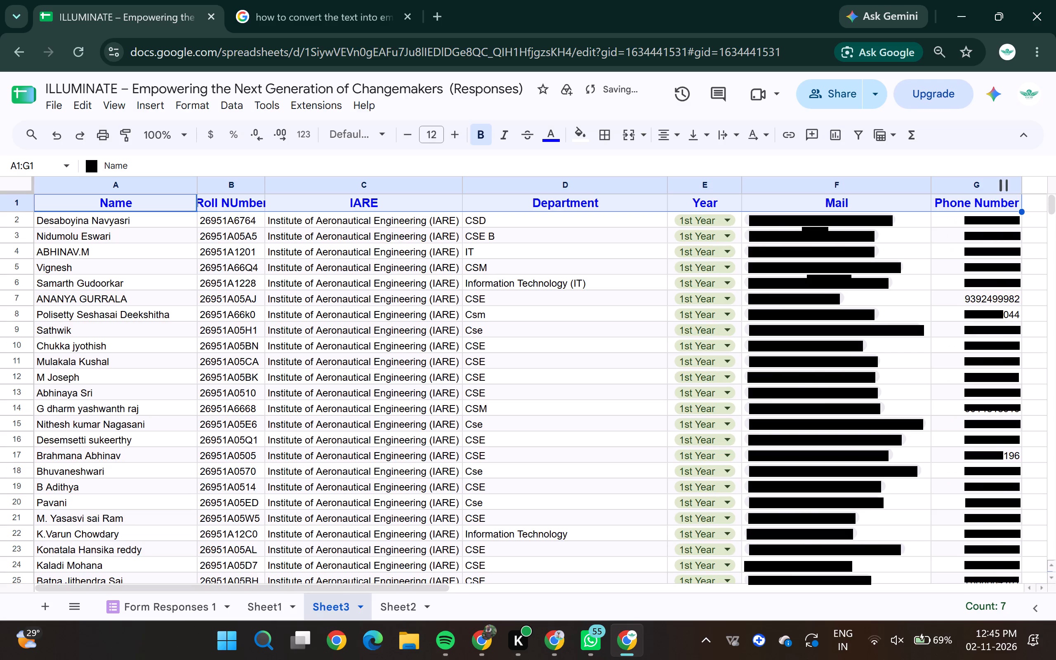
{"action": "double_click", "coordinate": [266, 180]}
Rename the column header in C1 as College.
{"action": "double_click", "coordinate": [394, 203]}
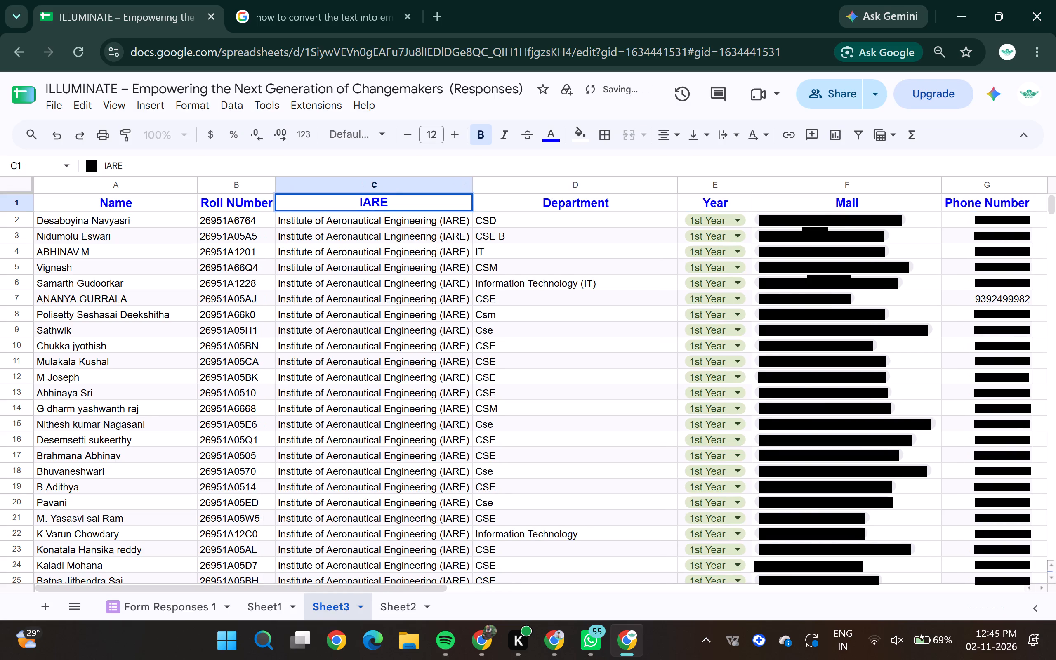
{"action": "key", "text": "BackSpace"}
{"action": "key", "text": "BackSpace"}
{"action": "key", "text": "BackSpace"}
{"action": "key", "text": "c"}
{"action": "key", "text": "BackSpace"}
{"action": "key", "text": "BackSpace"}
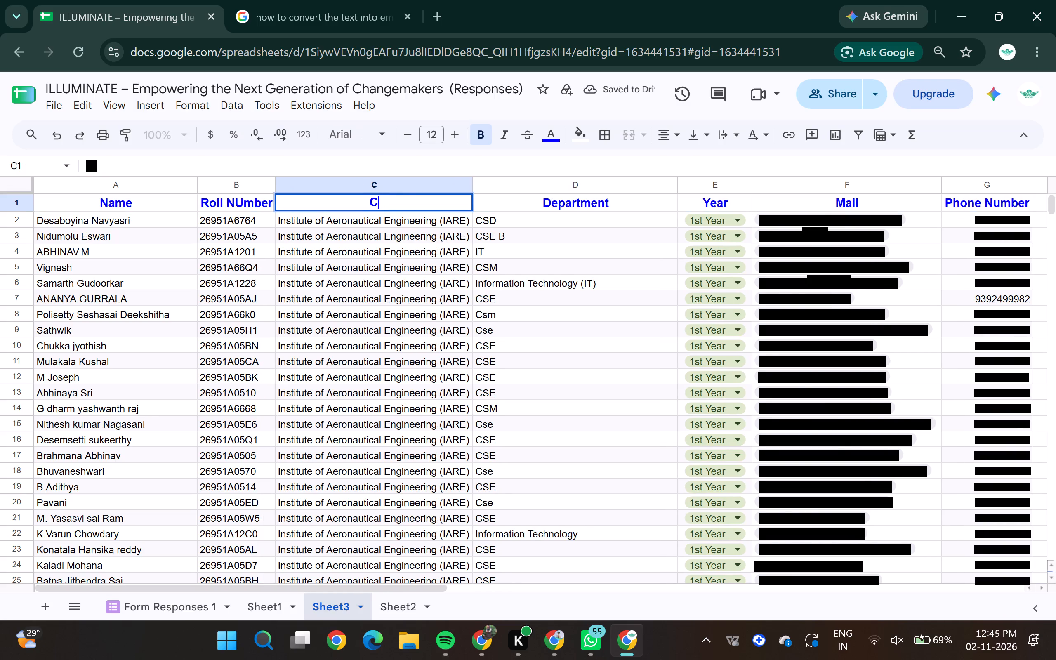
{"action": "key", "text": "BackSpace"}
{"action": "type", "text": "ollege"}
{"action": "left_click", "coordinate": [500, 280]}
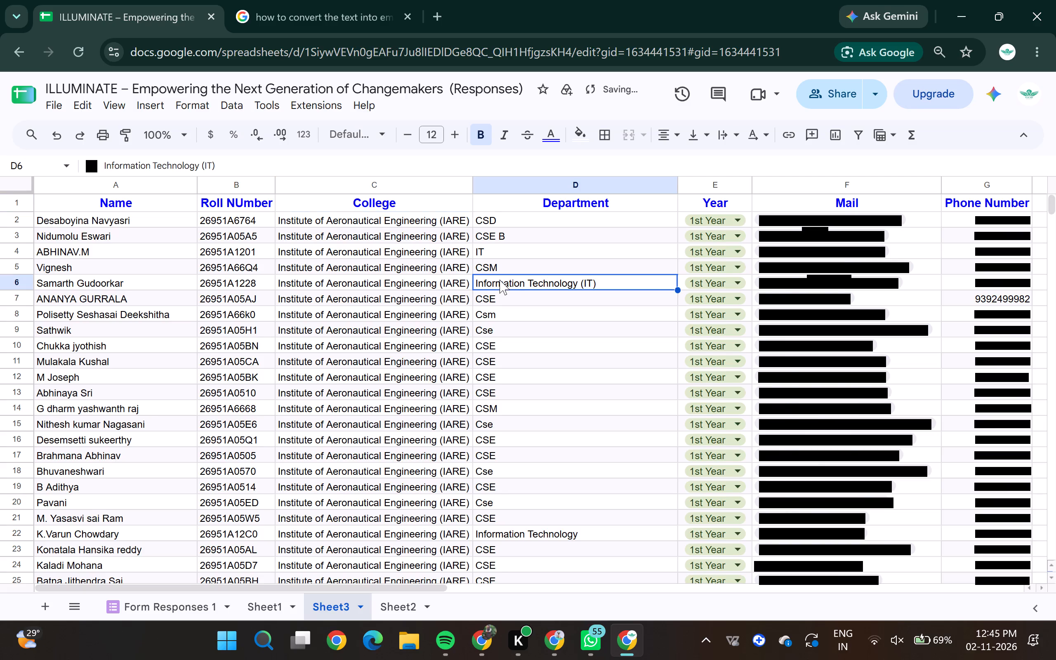
Align the whole table A1:G70 vertically to the middle.
{"action": "scroll", "coordinate": [424, 245], "scroll_direction": "down", "scroll_amount": 9}
{"action": "scroll", "coordinate": [420, 226], "scroll_direction": "up", "scroll_amount": 1}
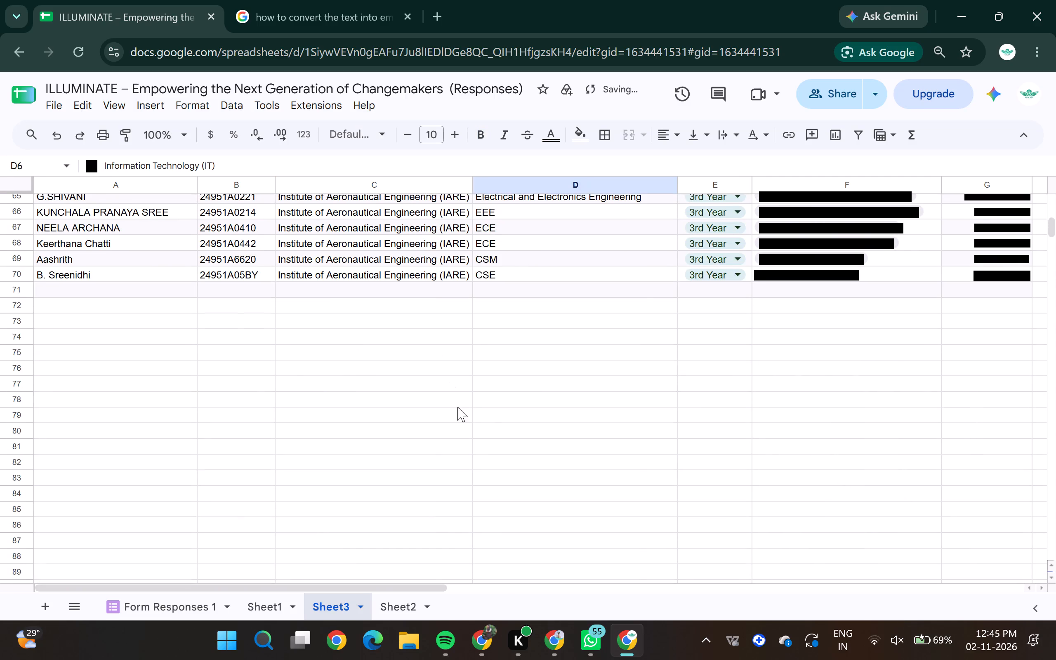
{"action": "left_click", "coordinate": [457, 407]}
{"action": "scroll", "coordinate": [998, 369], "scroll_direction": "up", "scroll_amount": 1}
{"action": "left_click_drag", "start_coordinate": [930, 330], "coordinate": [82, 203]}
{"action": "scroll", "coordinate": [564, 271], "scroll_direction": "up", "scroll_amount": 9}
{"action": "scroll", "coordinate": [202, 270], "scroll_direction": "right", "scroll_amount": 9}
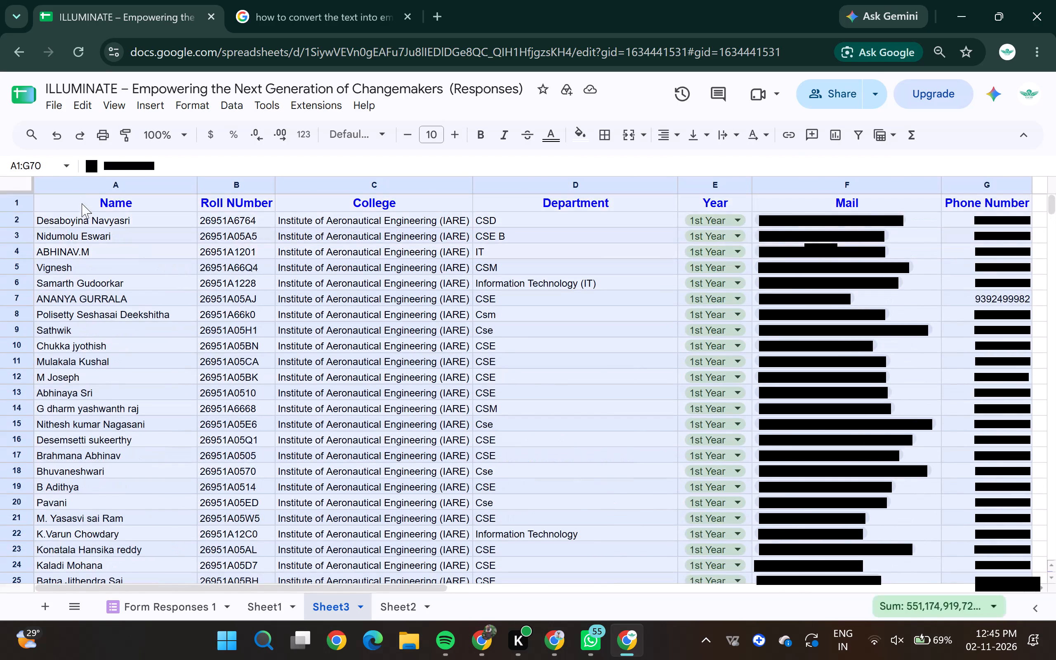
{"action": "left_click_drag", "start_coordinate": [82, 203], "coordinate": [79, 196]}
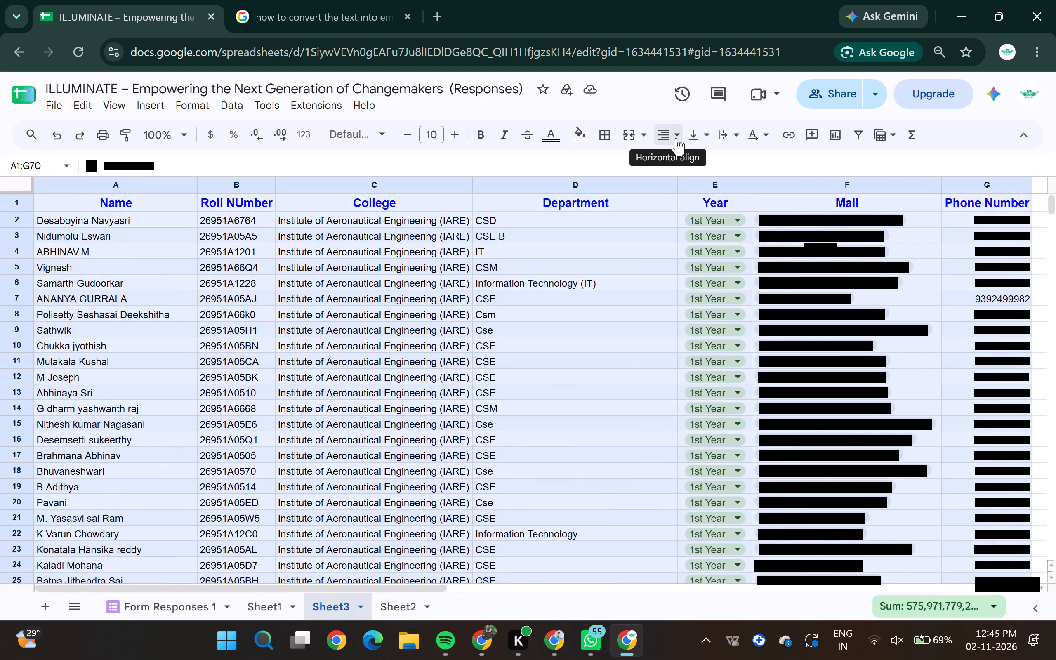
{"action": "left_click", "coordinate": [700, 134]}
{"action": "left_click", "coordinate": [721, 163]}
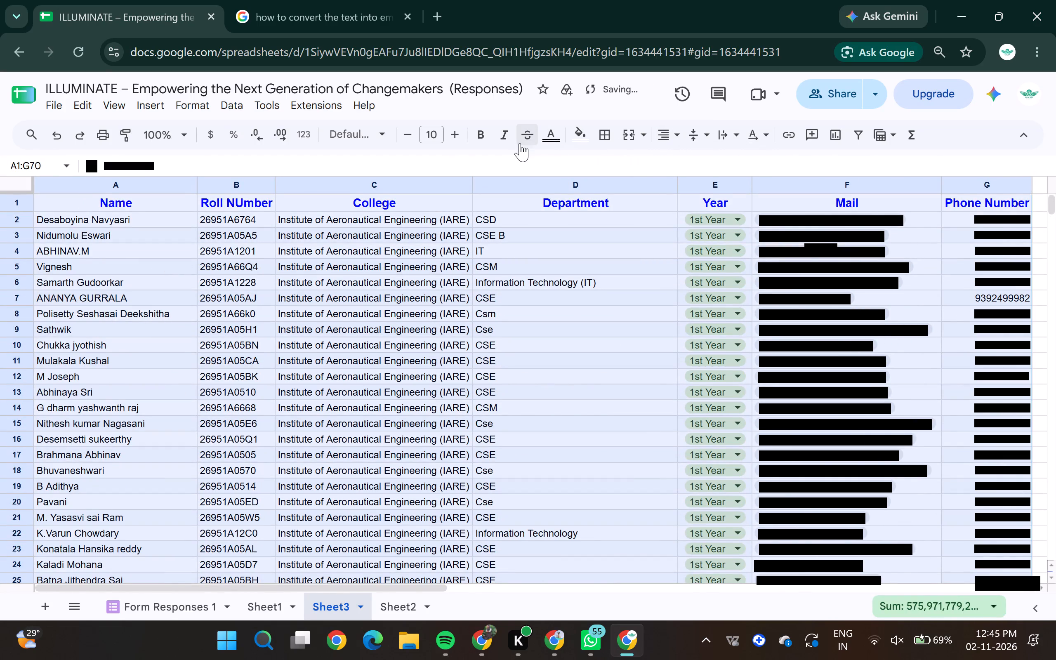
Set the font size of the whole table A1:G70 to 10.
{"action": "left_click", "coordinate": [459, 138]}
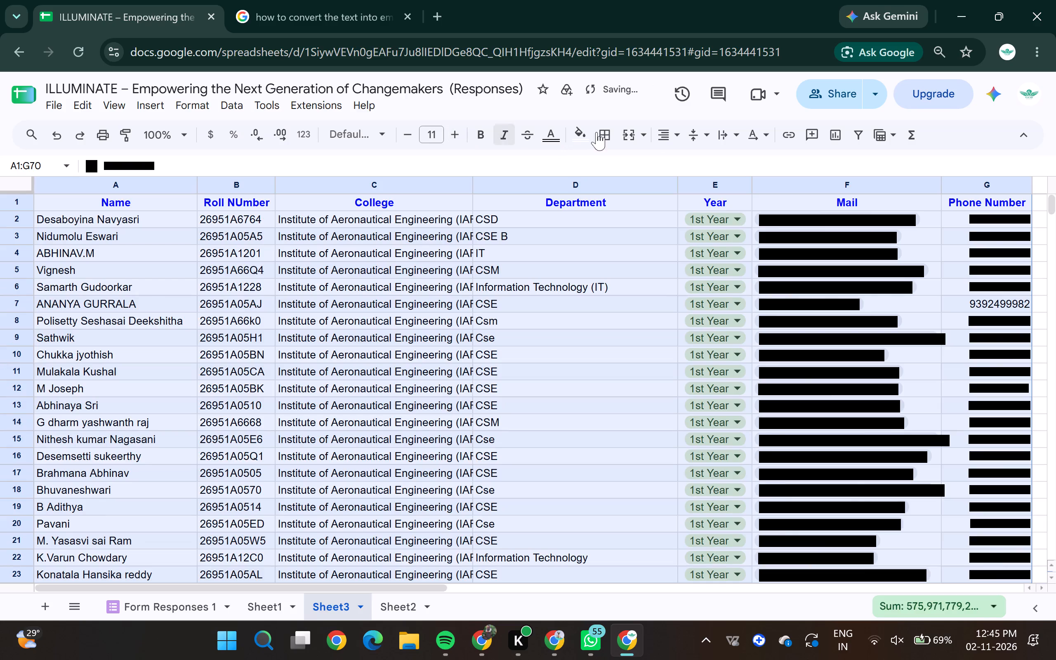
{"action": "left_click", "coordinate": [415, 130]}
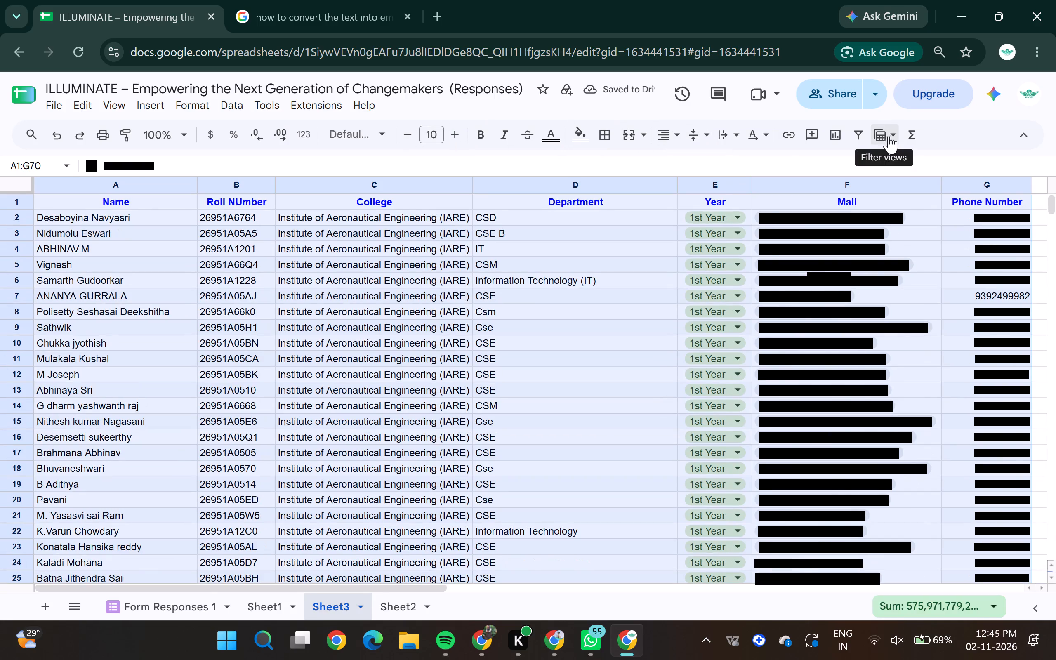
Apply black borders around and between all cells of the table A1:G70.
{"action": "left_click", "coordinate": [611, 133]}
{"action": "left_click", "coordinate": [608, 161]}
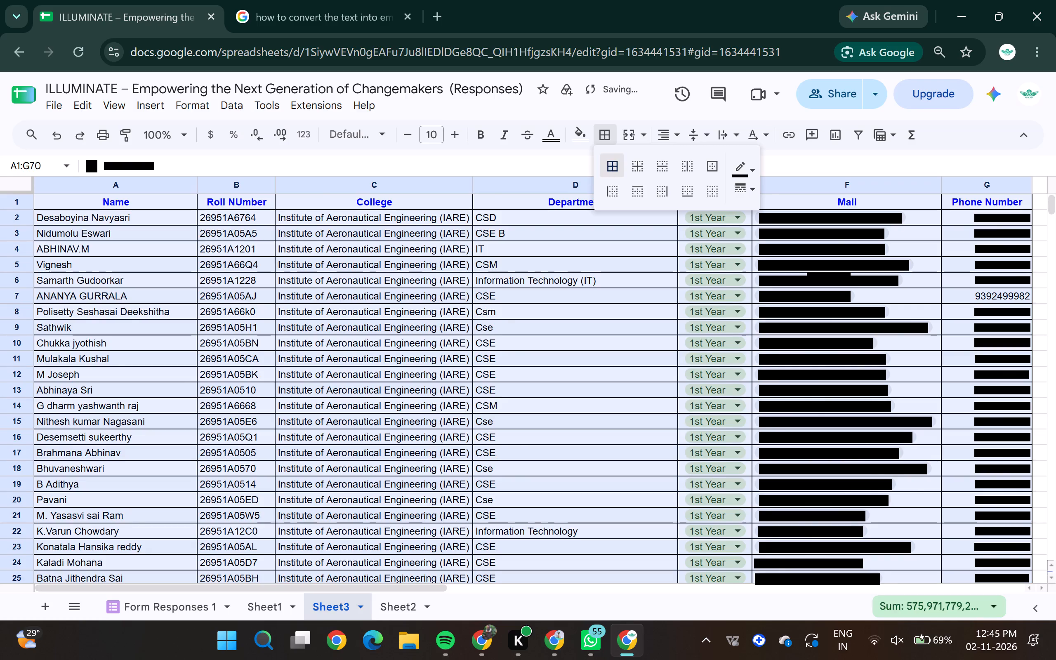
{"action": "left_click", "coordinate": [511, 167]}
Examine the bordered table from the header row to row 70 across all its columns.
{"action": "scroll", "coordinate": [554, 309], "scroll_direction": "up", "scroll_amount": 10}
{"action": "scroll", "coordinate": [554, 309], "scroll_direction": "down", "scroll_amount": 6}
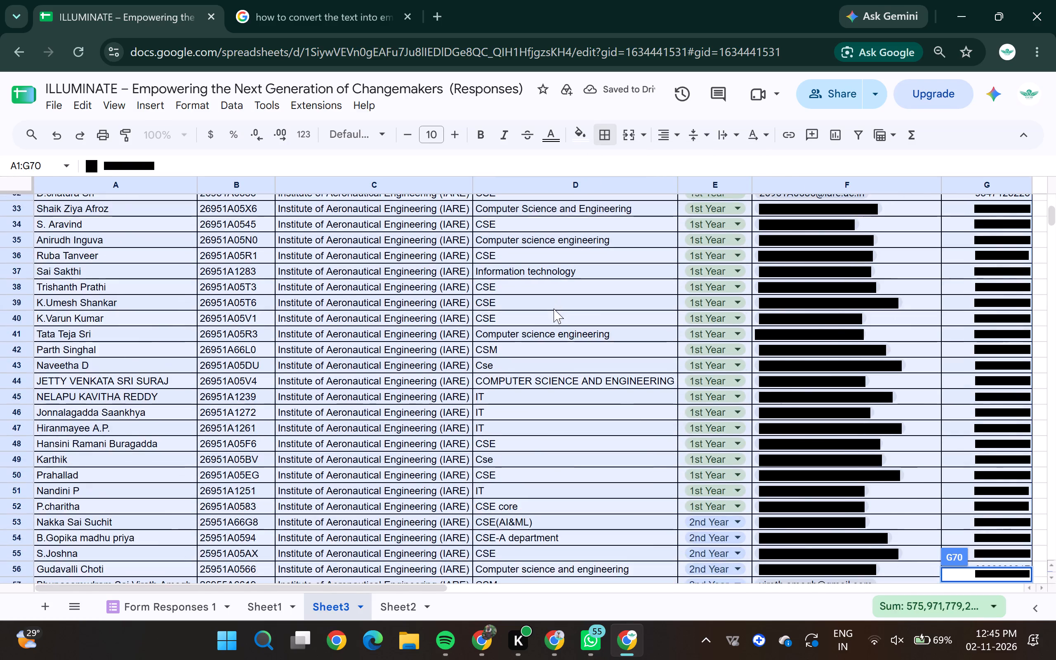
{"action": "scroll", "coordinate": [554, 309], "scroll_direction": "down", "scroll_amount": 6}
{"action": "left_click", "coordinate": [587, 302]}
{"action": "scroll", "coordinate": [858, 364], "scroll_direction": "up", "scroll_amount": 3}
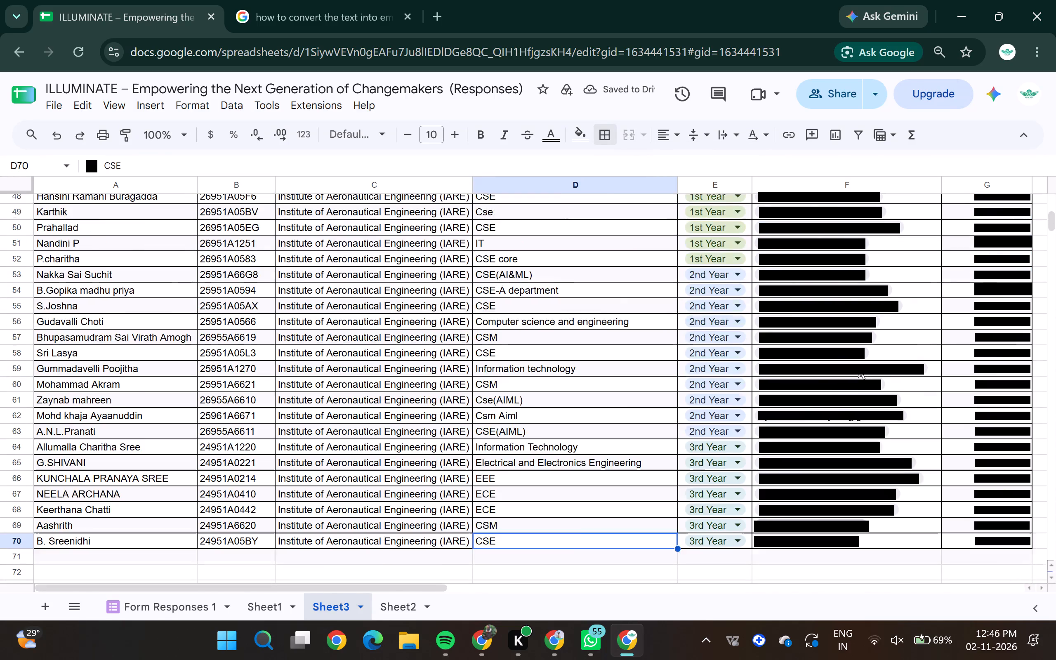
{"action": "scroll", "coordinate": [858, 364], "scroll_direction": "up", "scroll_amount": 7}
{"action": "scroll", "coordinate": [858, 364], "scroll_direction": "down", "scroll_amount": 5}
{"action": "scroll", "coordinate": [858, 364], "scroll_direction": "left", "scroll_amount": 3}
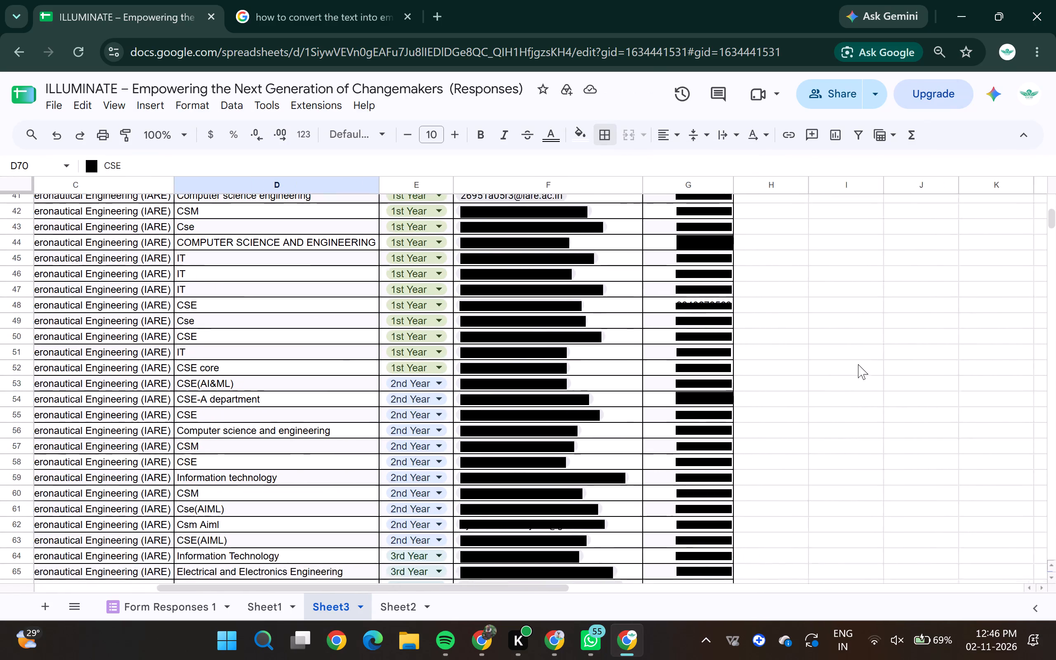
{"action": "scroll", "coordinate": [858, 364], "scroll_direction": "left", "scroll_amount": 1}
{"action": "scroll", "coordinate": [781, 375], "scroll_direction": "down", "scroll_amount": 4}
{"action": "scroll", "coordinate": [581, 364], "scroll_direction": "up", "scroll_amount": 4}
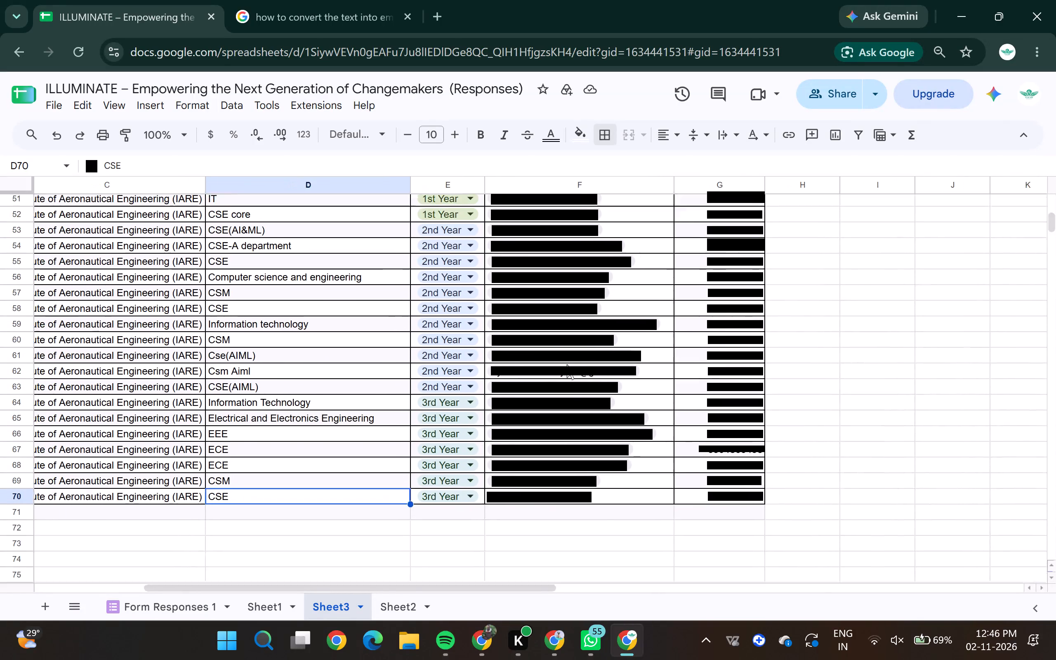
{"action": "scroll", "coordinate": [567, 364], "scroll_direction": "up", "scroll_amount": 9}
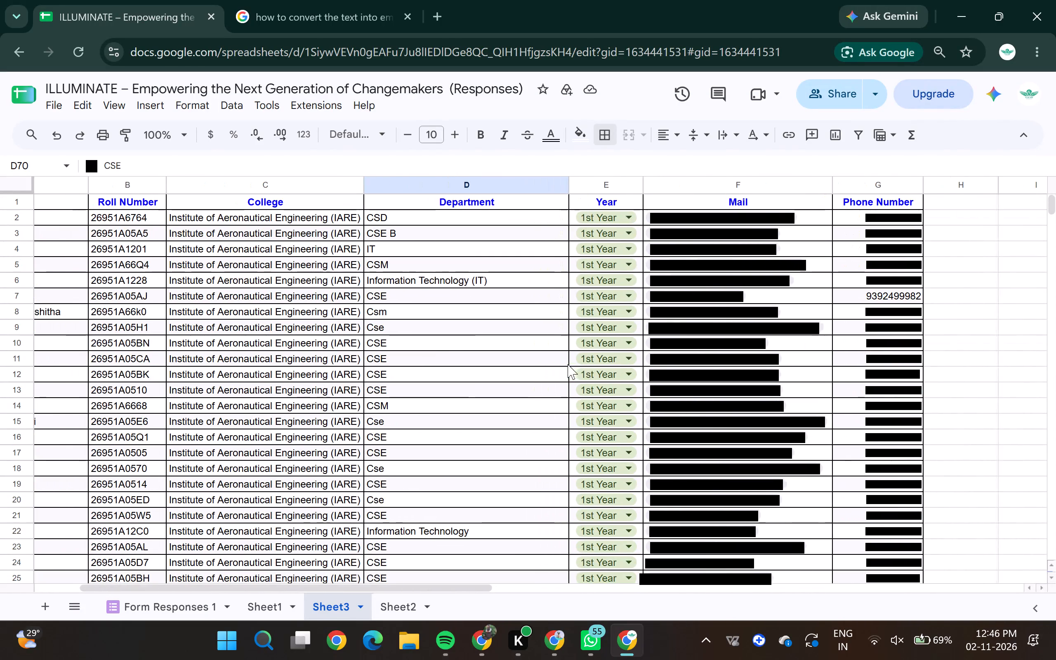
{"action": "scroll", "coordinate": [706, 322], "scroll_direction": "up", "scroll_amount": 2}
{"action": "scroll", "coordinate": [951, 299], "scroll_direction": "down", "scroll_amount": 11}
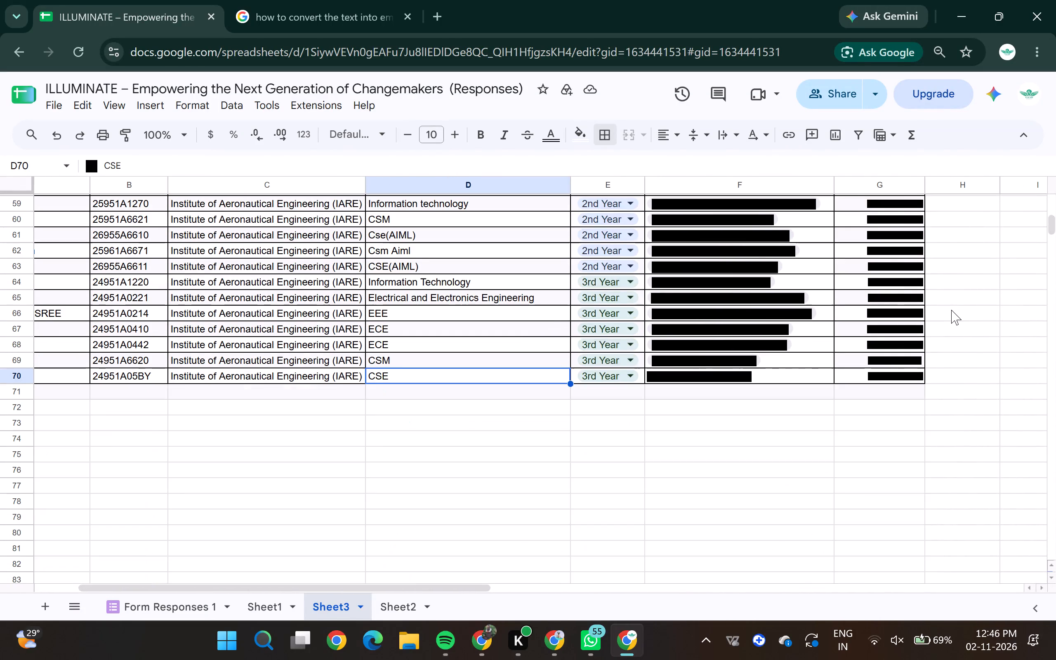
{"action": "scroll", "coordinate": [951, 310], "scroll_direction": "up", "scroll_amount": 8}
{"action": "scroll", "coordinate": [951, 310], "scroll_direction": "right", "scroll_amount": 9}
{"action": "scroll", "coordinate": [572, 298], "scroll_direction": "down", "scroll_amount": 4}
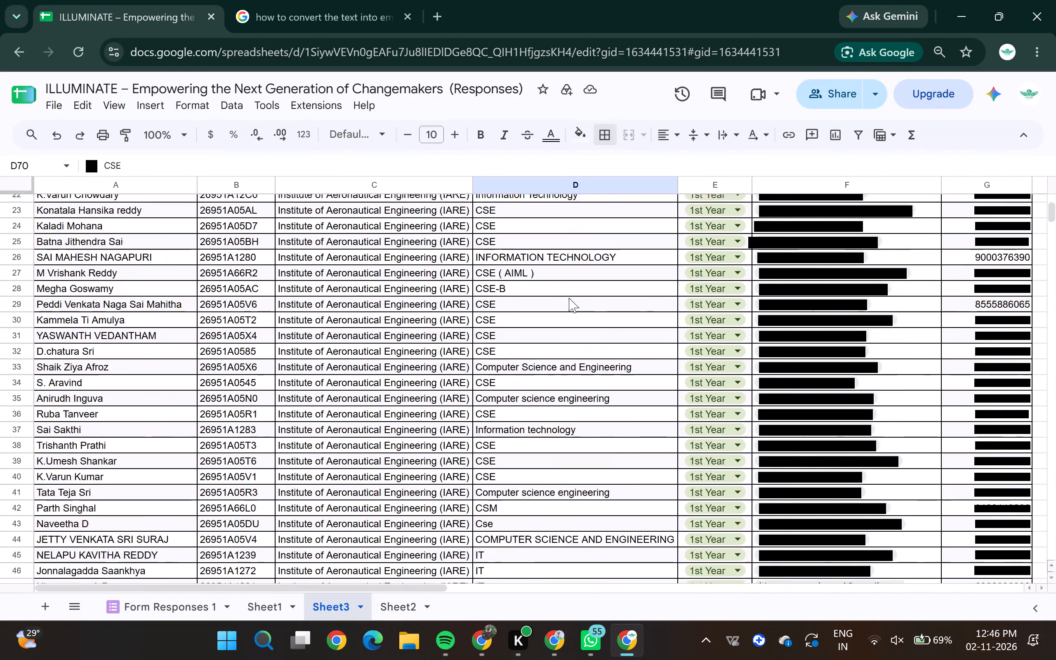
{"action": "scroll", "coordinate": [569, 298], "scroll_direction": "down", "scroll_amount": 2}
{"action": "scroll", "coordinate": [569, 298], "scroll_direction": "right", "scroll_amount": 4}
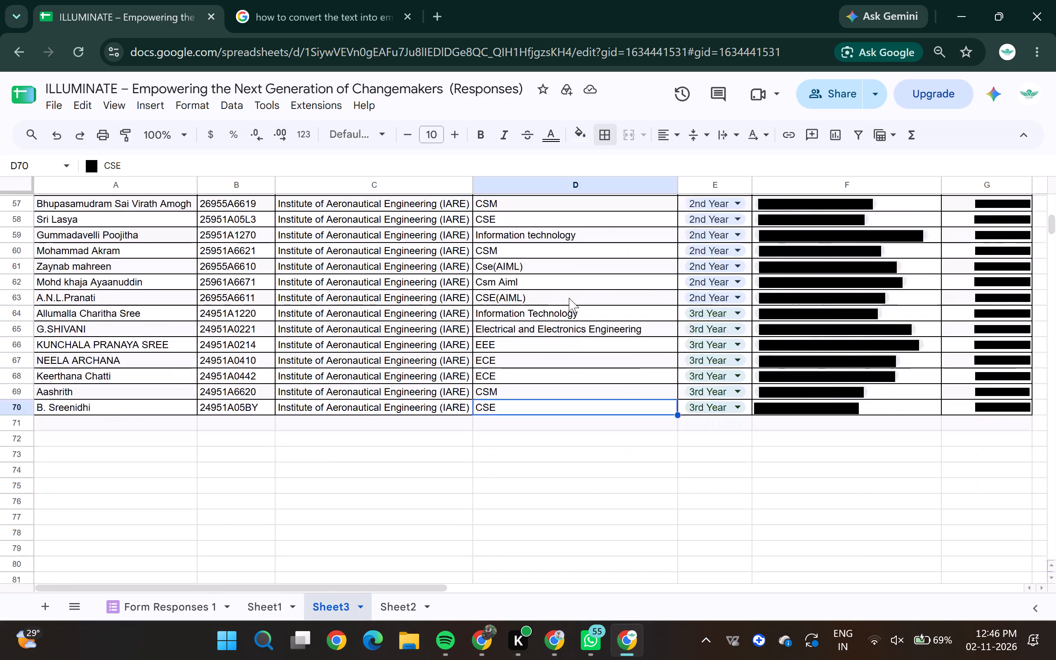
{"action": "scroll", "coordinate": [569, 298], "scroll_direction": "up", "scroll_amount": 16}
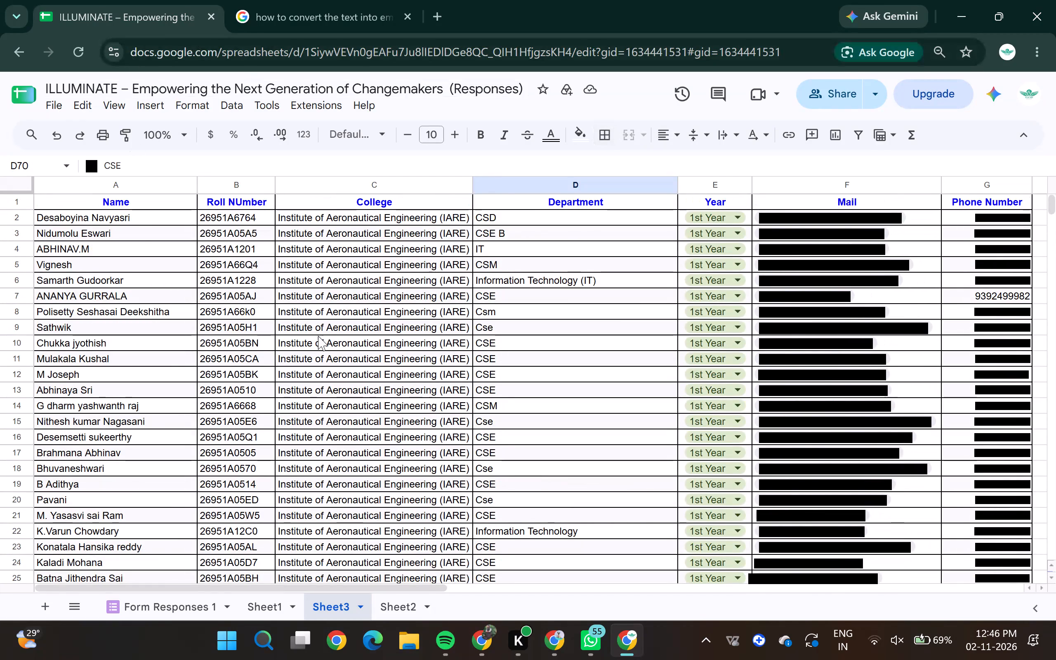
Download the ILLUMINATE spreadsheet as a Microsoft Excel (.xlsx) file.
{"action": "left_click", "coordinate": [50, 104]}
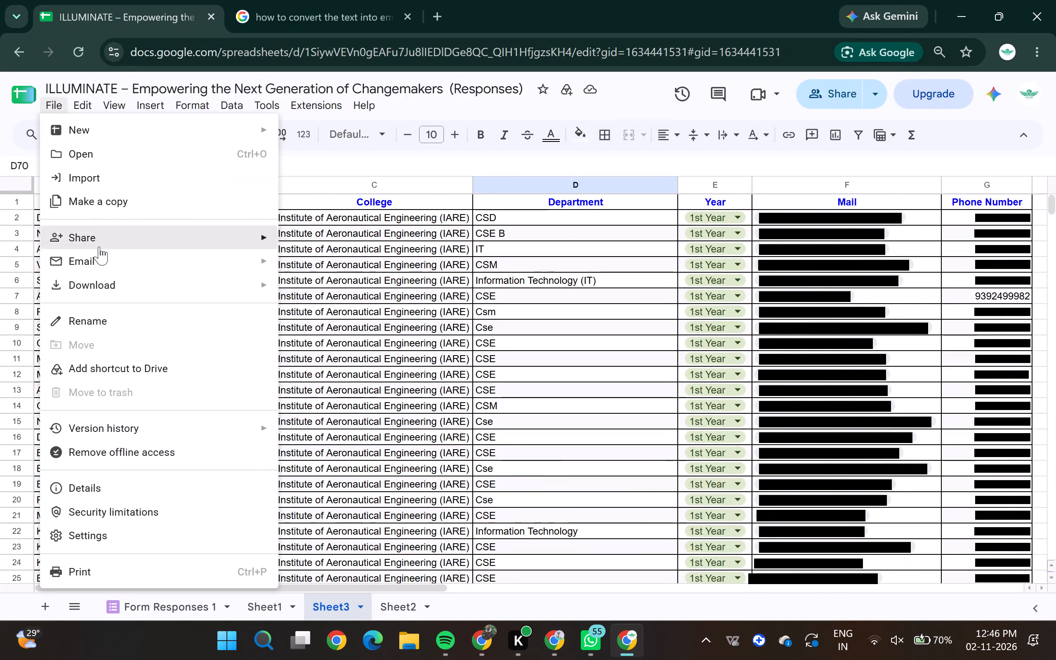
{"action": "left_click", "coordinate": [103, 286]}
{"action": "left_click", "coordinate": [360, 292]}
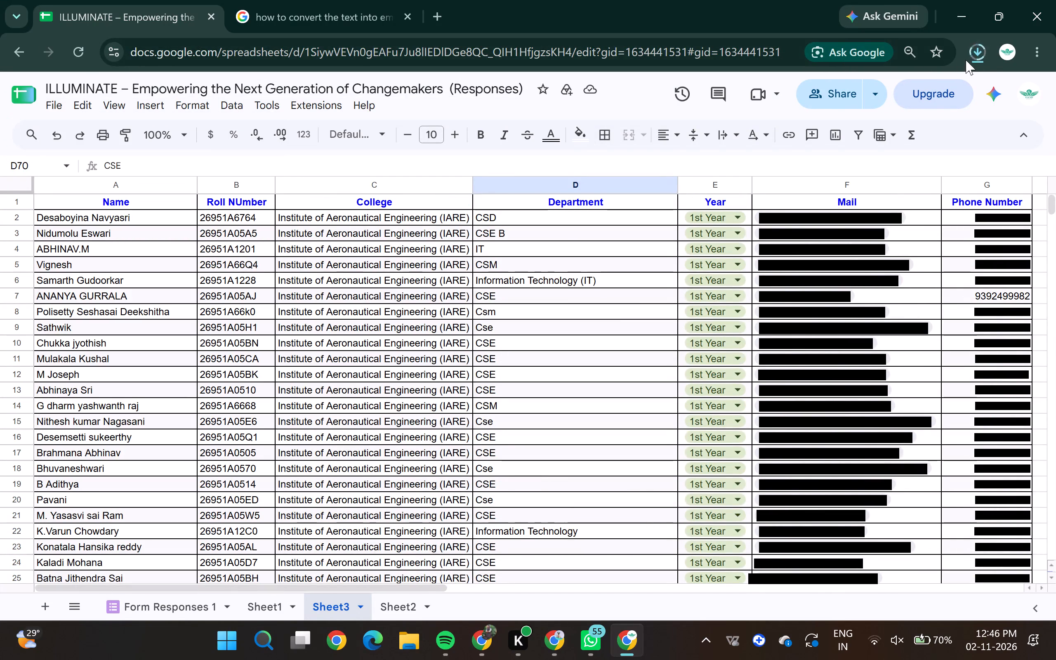
Open the downloaded ILLUMINATE .xlsx file in WPS Office.
{"action": "left_click", "coordinate": [972, 94]}
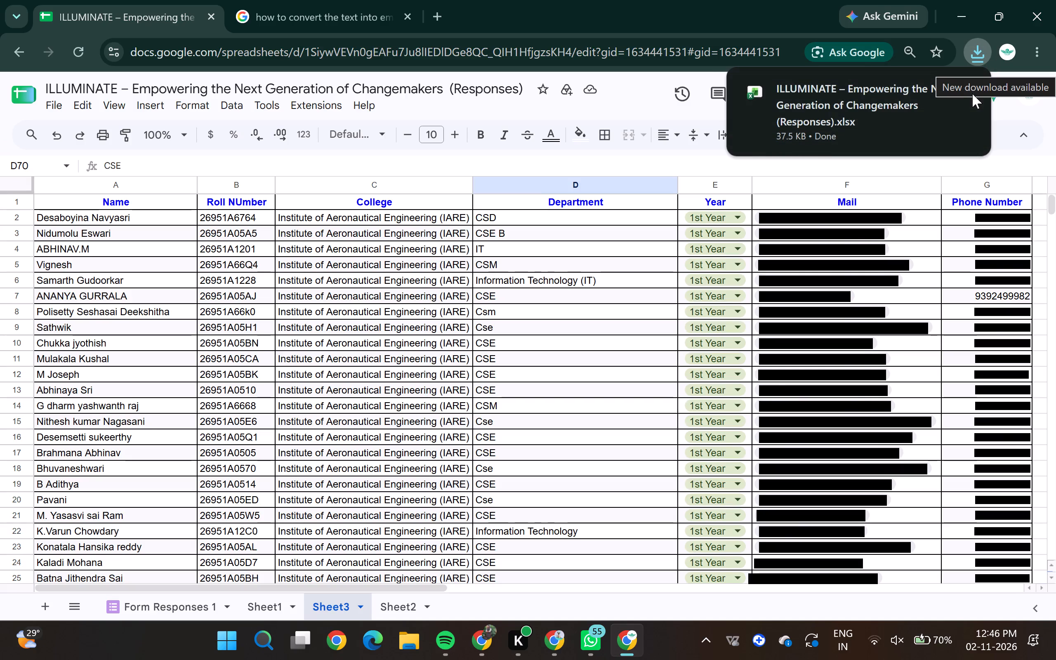
{"action": "left_click", "coordinate": [967, 92]}
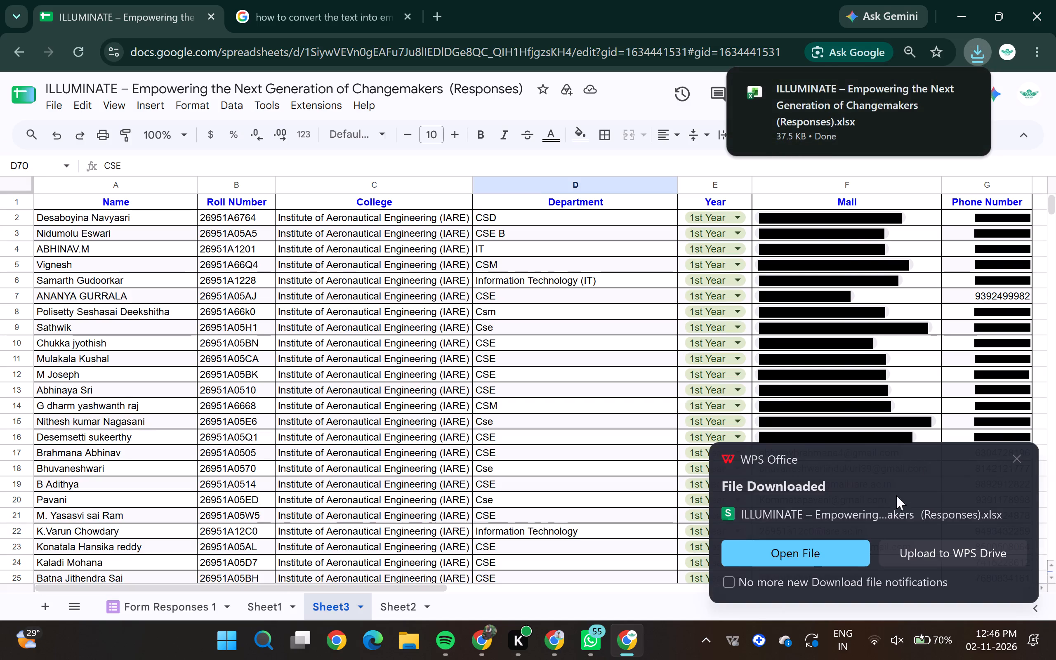
{"action": "left_click", "coordinate": [845, 551]}
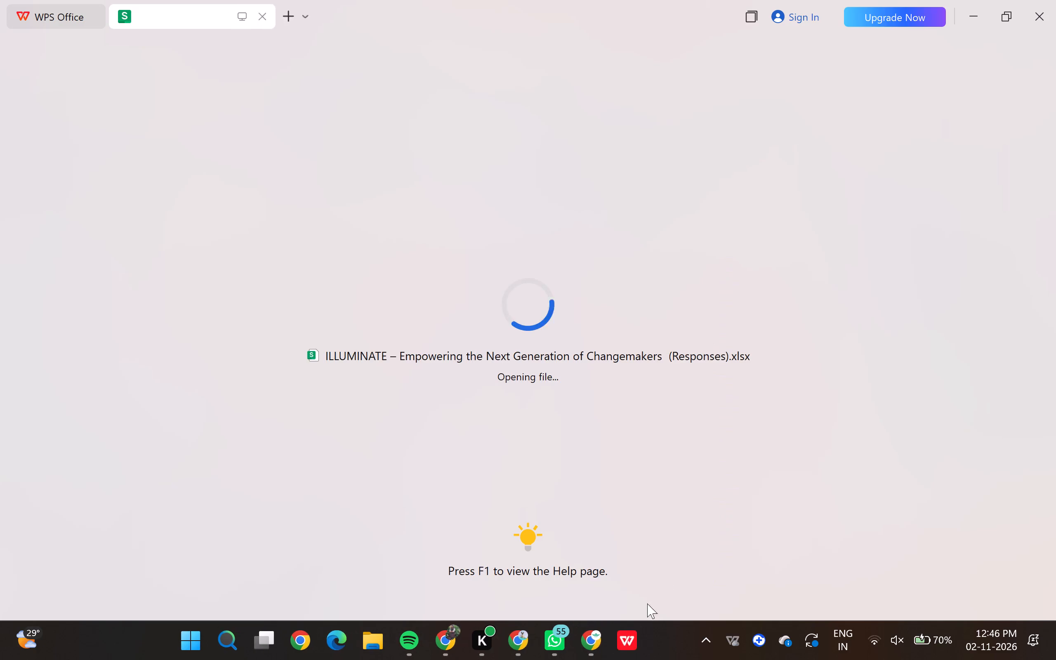
Dismiss the sign-in prompts without signing in and close WPS Office.
{"action": "left_click", "coordinate": [1055, 0]}
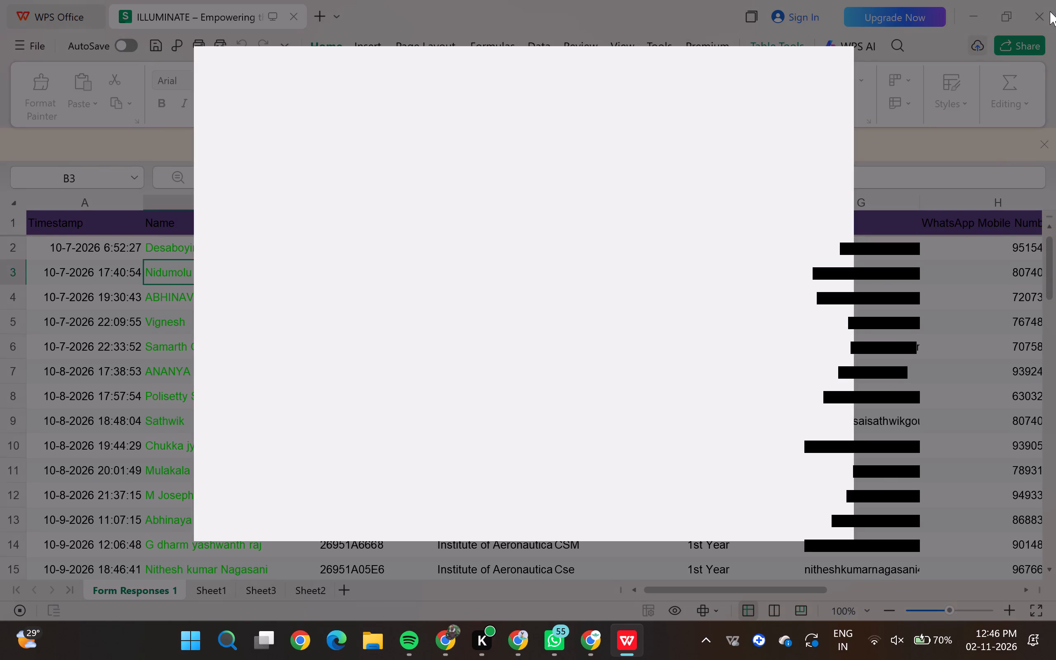
{"action": "left_click", "coordinate": [839, 66]}
{"action": "left_click", "coordinate": [845, 63]}
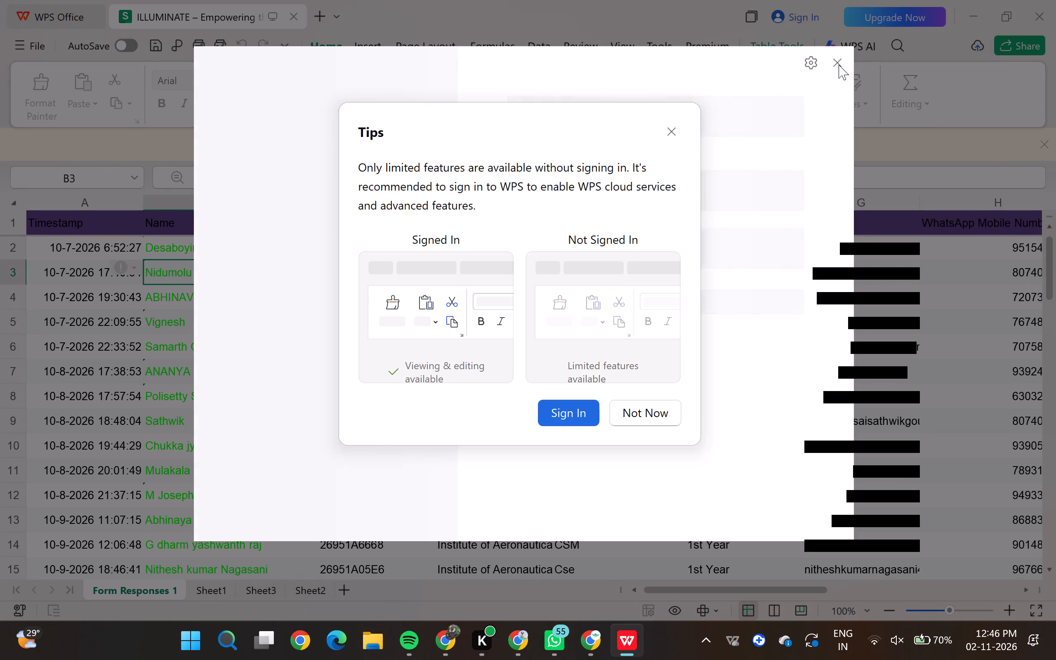
{"action": "left_click", "coordinate": [642, 408]}
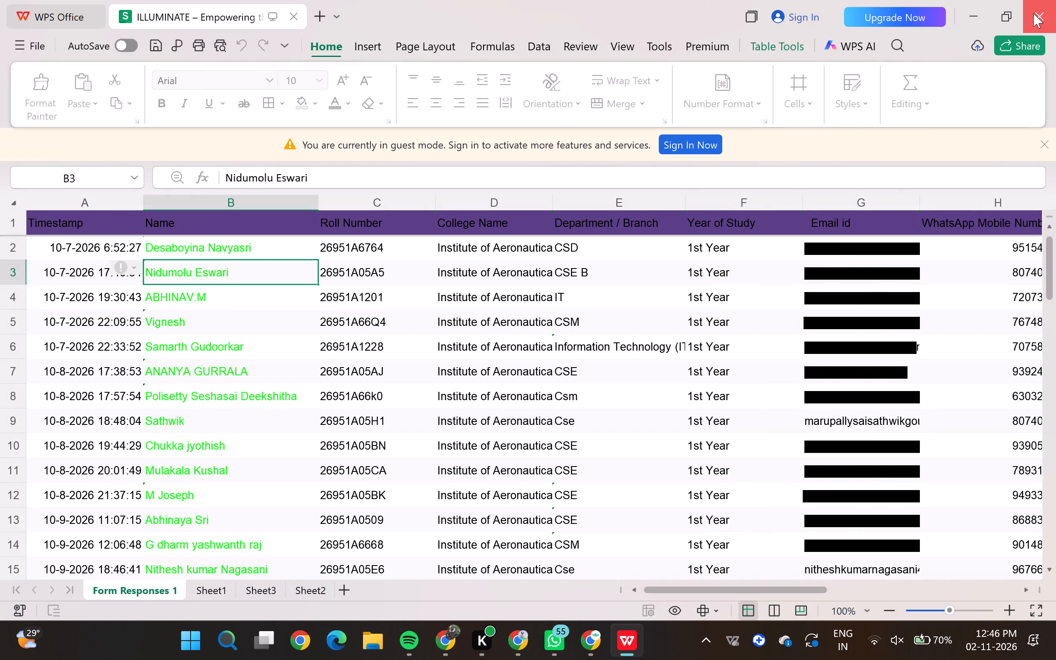
{"action": "left_click", "coordinate": [1036, 13]}
{"action": "left_click", "coordinate": [1055, 17]}
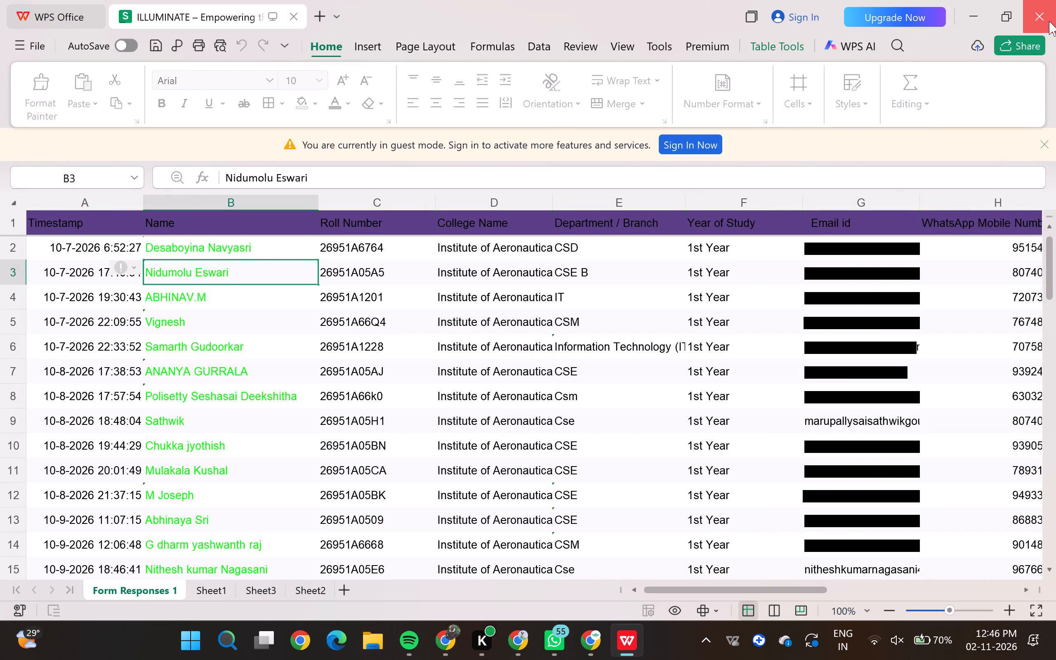
{"action": "left_click", "coordinate": [1048, 19]}
{"action": "left_click", "coordinate": [1045, 18]}
{"action": "left_click", "coordinate": [1040, 16]}
{"action": "left_click", "coordinate": [1036, 11]}
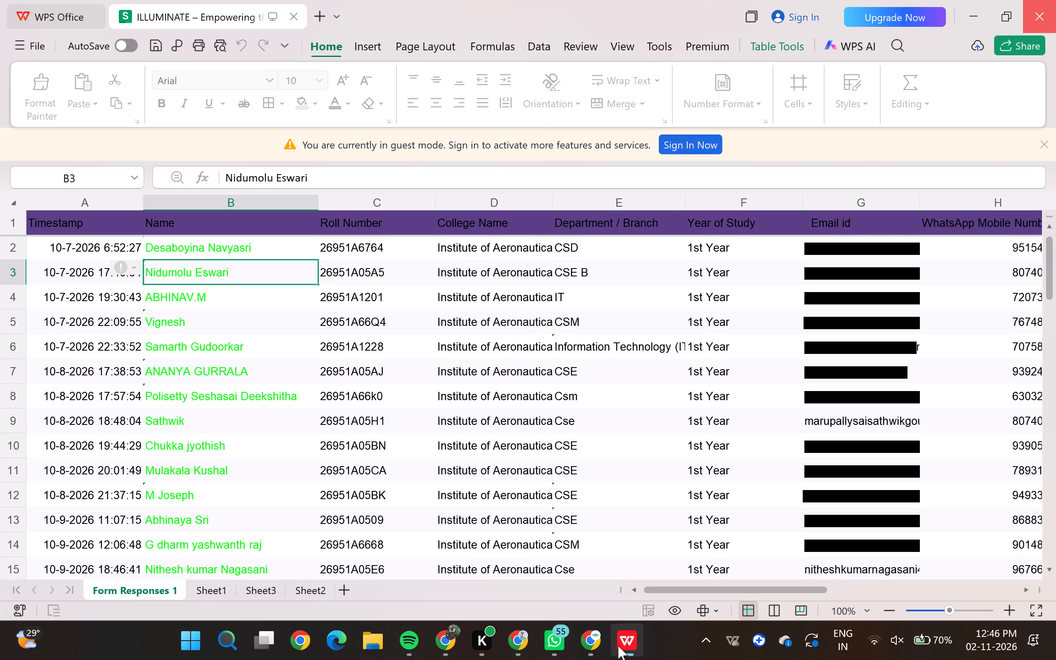
{"action": "left_click", "coordinate": [624, 646]}
{"action": "left_click", "coordinate": [624, 646]}
{"action": "triple_click", "coordinate": [624, 646]}
{"action": "left_click", "coordinate": [624, 646]}
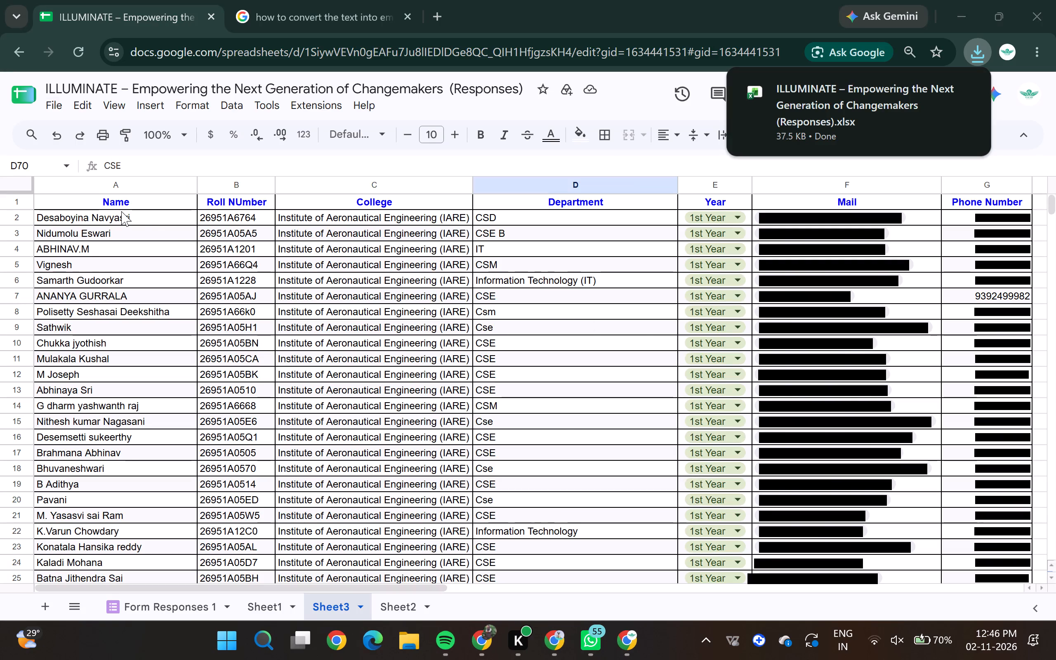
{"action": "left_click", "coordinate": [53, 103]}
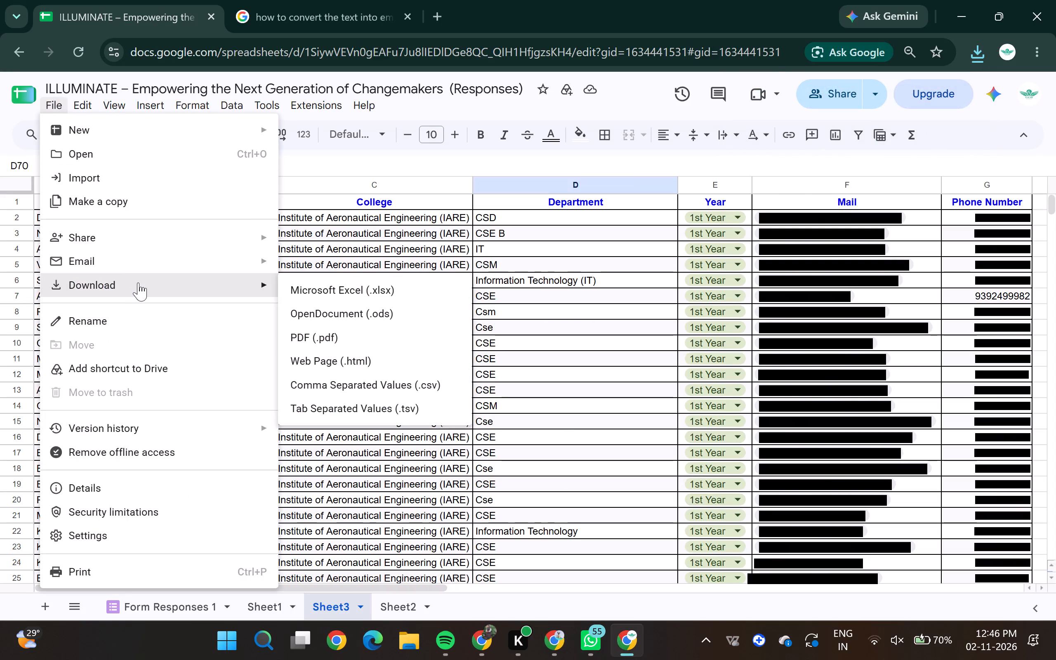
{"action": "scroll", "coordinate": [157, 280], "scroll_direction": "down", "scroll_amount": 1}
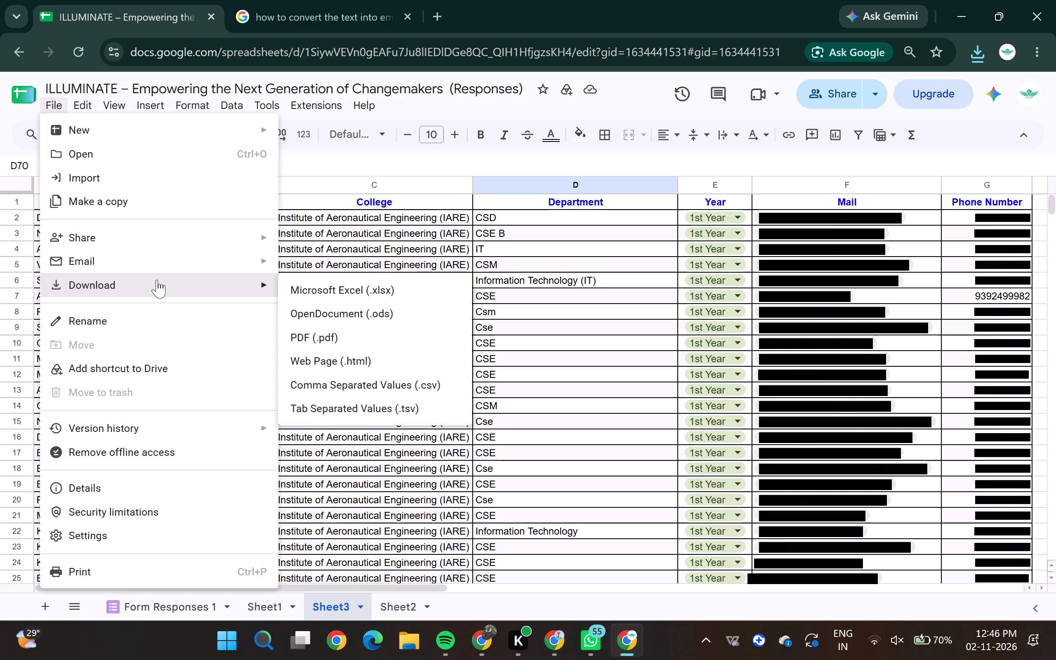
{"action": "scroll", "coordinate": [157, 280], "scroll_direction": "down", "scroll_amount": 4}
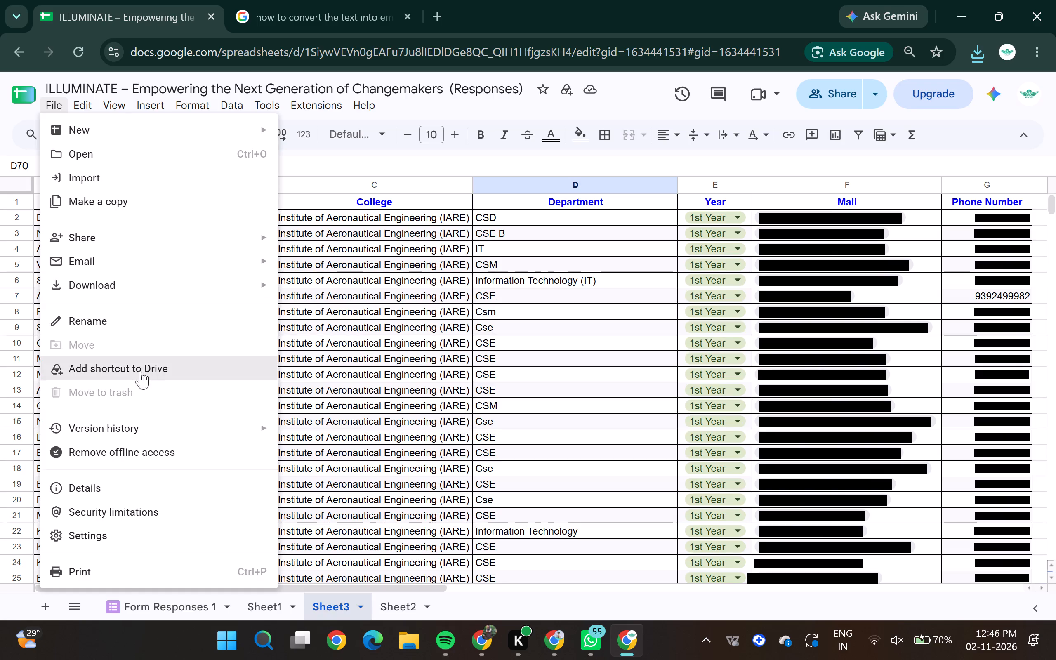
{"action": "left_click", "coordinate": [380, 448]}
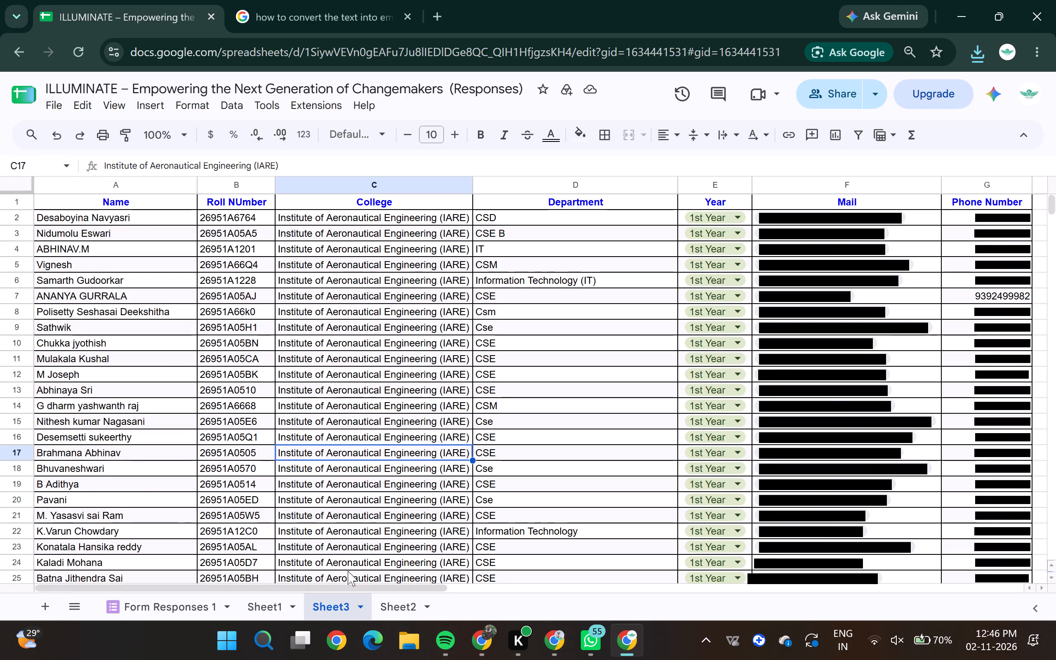
Open the ILLUMINATE workbook from the Downloads folder in Microsoft Excel and enable editing.
{"action": "double_click", "coordinate": [414, 647]}
{"action": "left_click", "coordinate": [415, 637]}
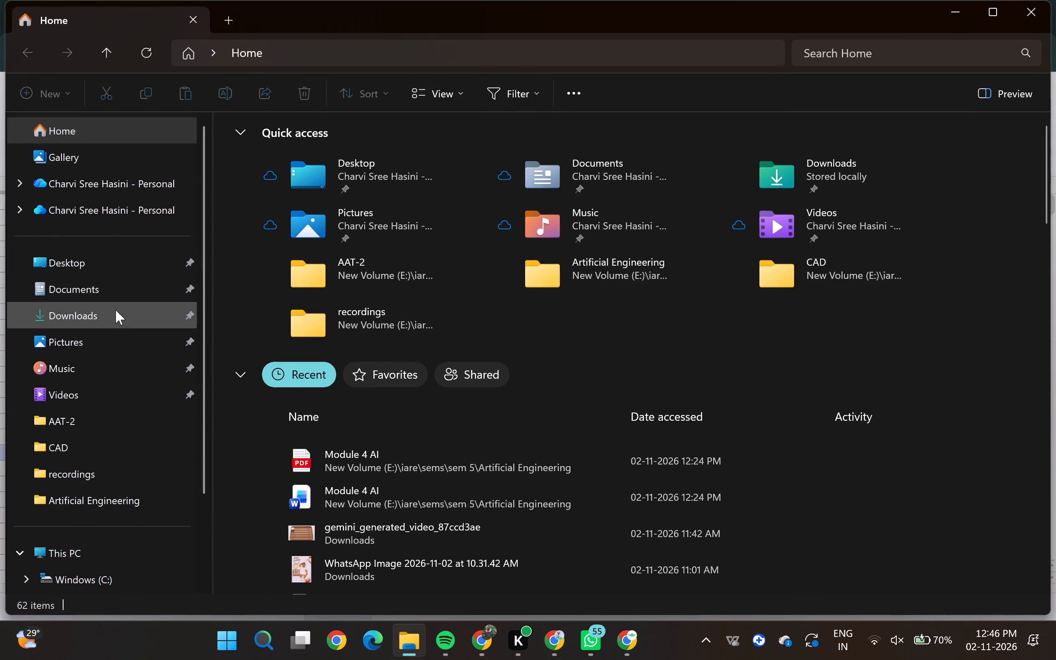
{"action": "left_click", "coordinate": [115, 310]}
{"action": "double_click", "coordinate": [320, 167]}
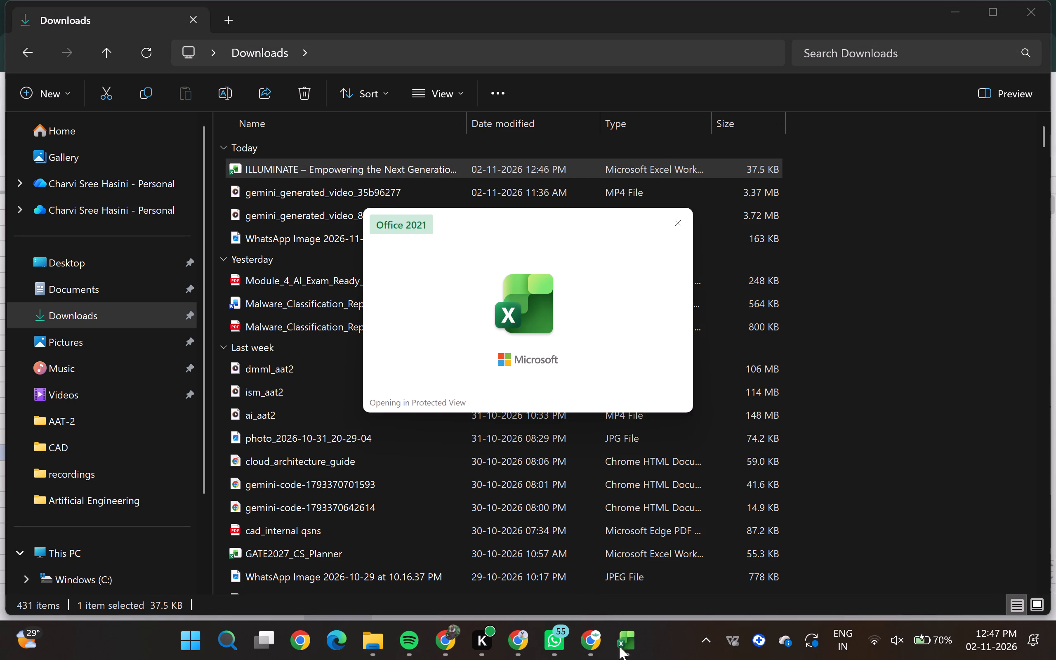
{"action": "left_click", "coordinate": [635, 655]}
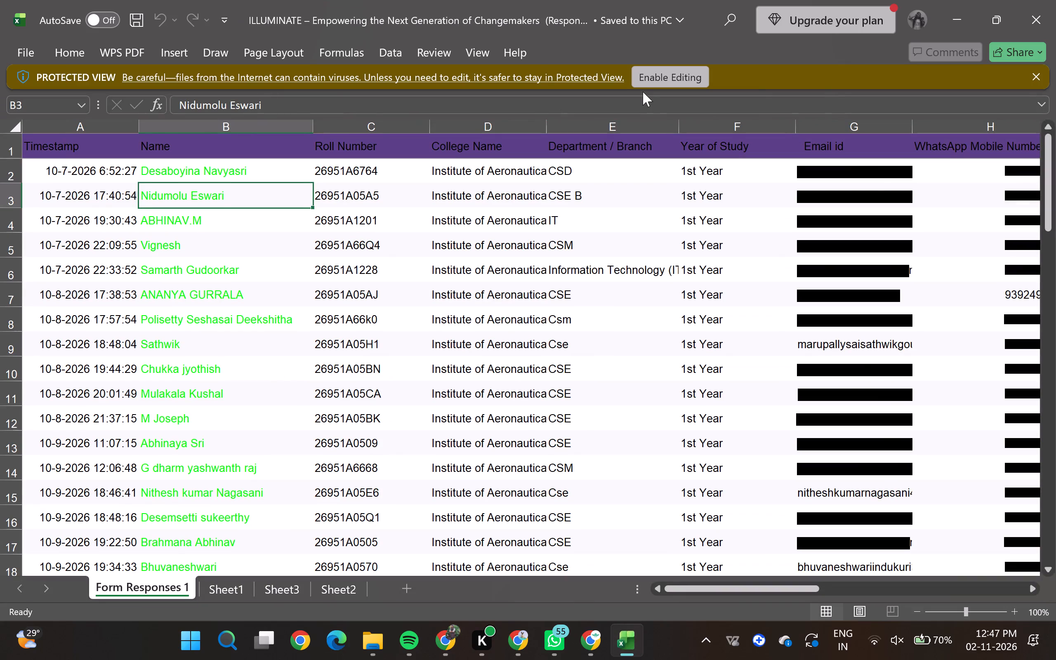
{"action": "left_click", "coordinate": [648, 92]}
{"action": "left_click", "coordinate": [669, 78]}
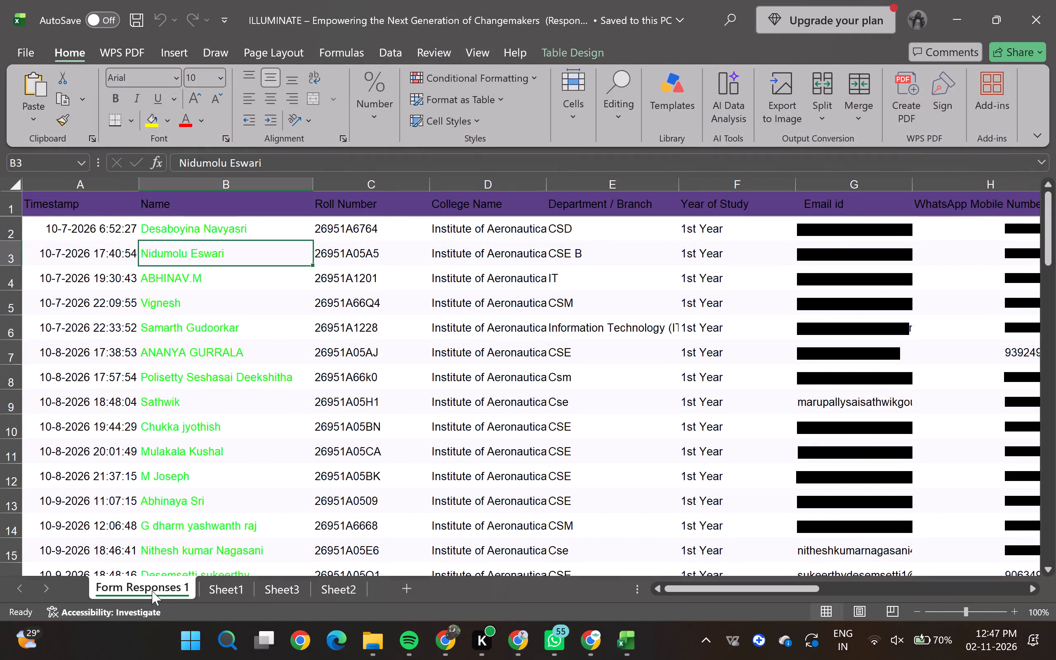
Delete the Form Responses 1, Sheet1 and Sheet2 worksheets from the workbook, keeping only Sheet3.
{"action": "right_click", "coordinate": [149, 586]}
{"action": "left_click", "coordinate": [224, 371]}
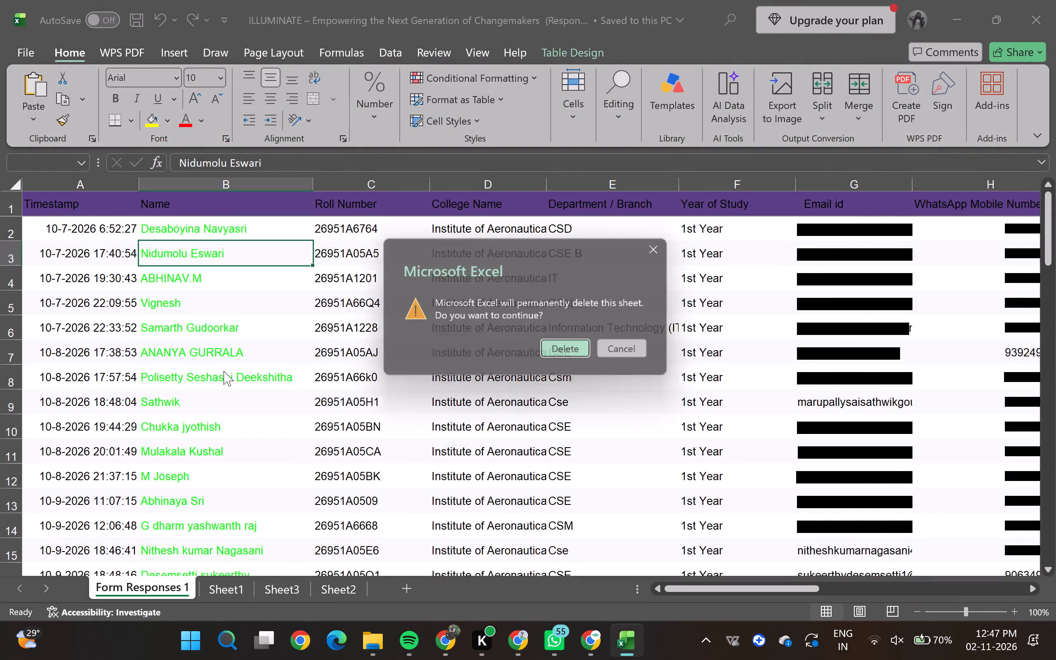
{"action": "left_click", "coordinate": [582, 352]}
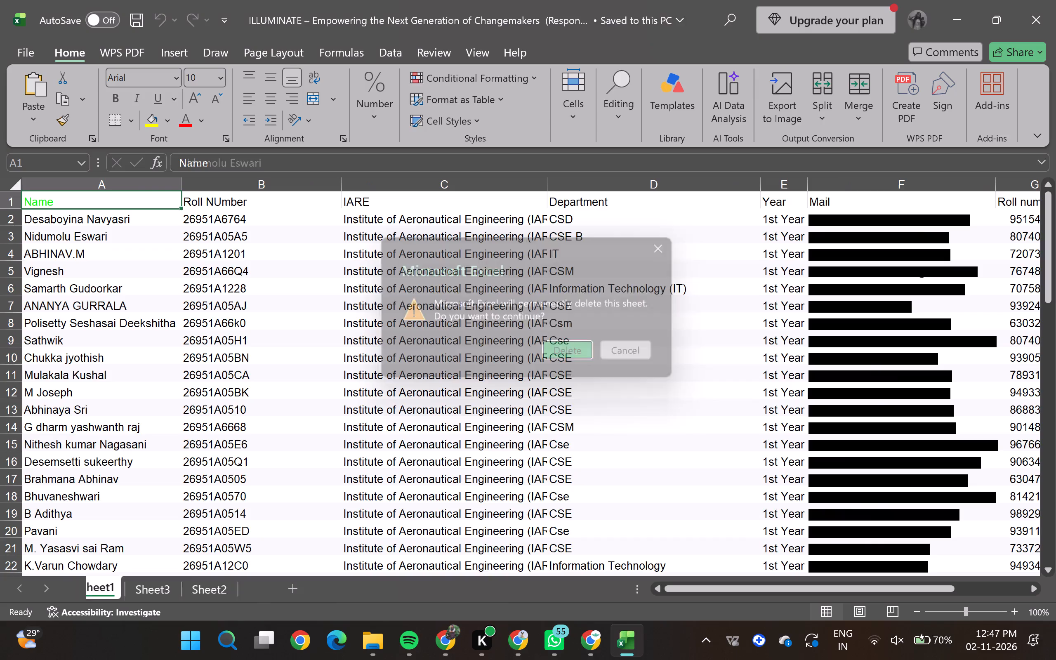
{"action": "right_click", "coordinate": [111, 586]}
{"action": "left_click", "coordinate": [166, 383]}
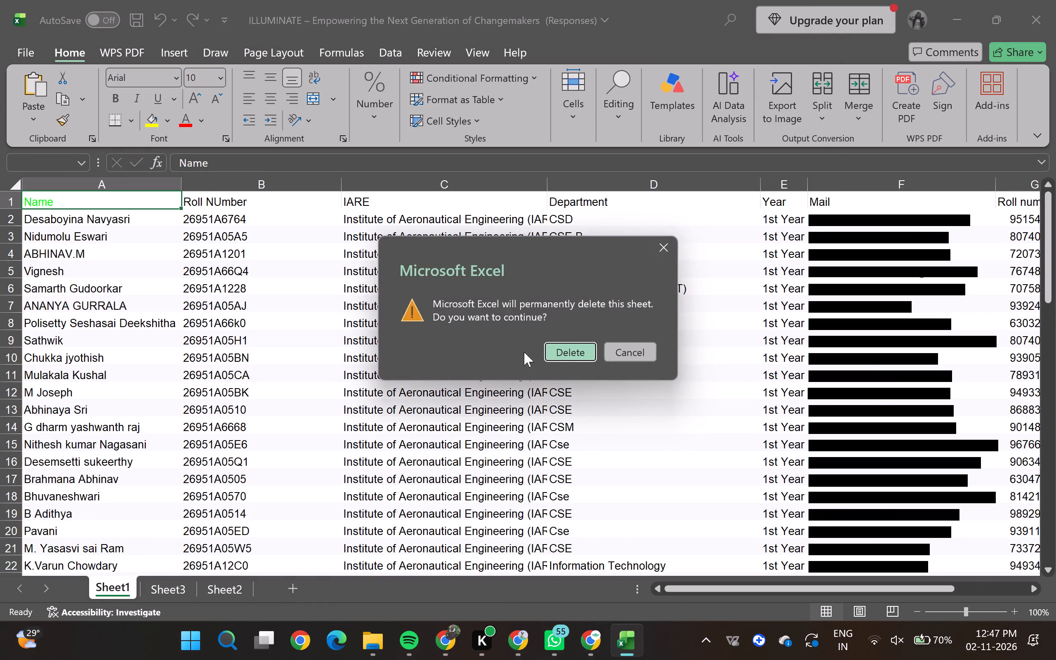
{"action": "left_click", "coordinate": [565, 354]}
{"action": "right_click", "coordinate": [169, 588]}
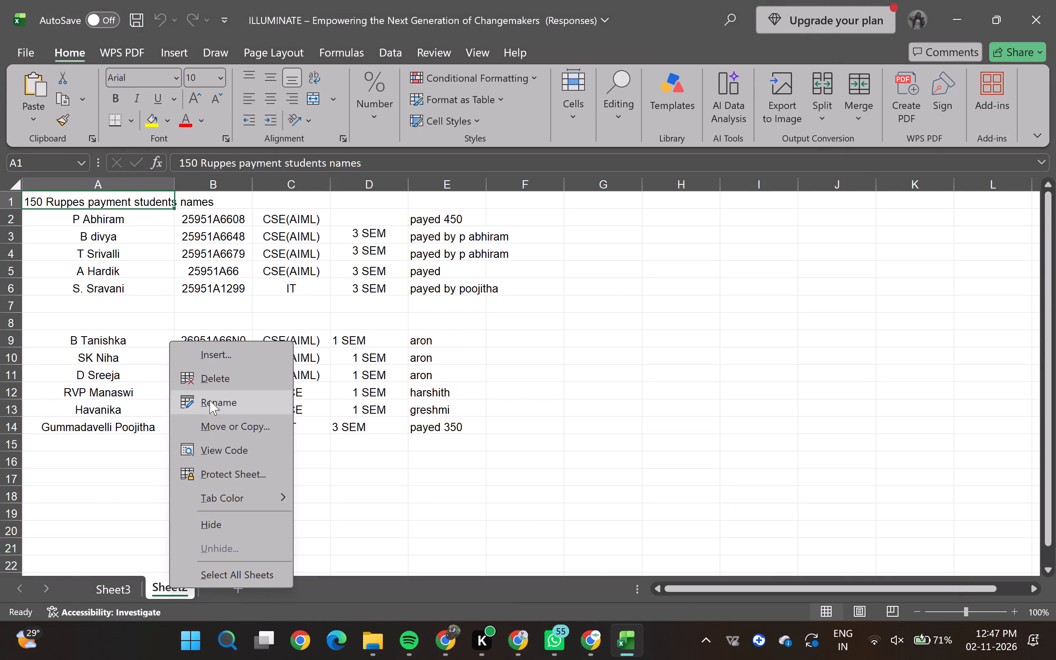
{"action": "left_click", "coordinate": [216, 384]}
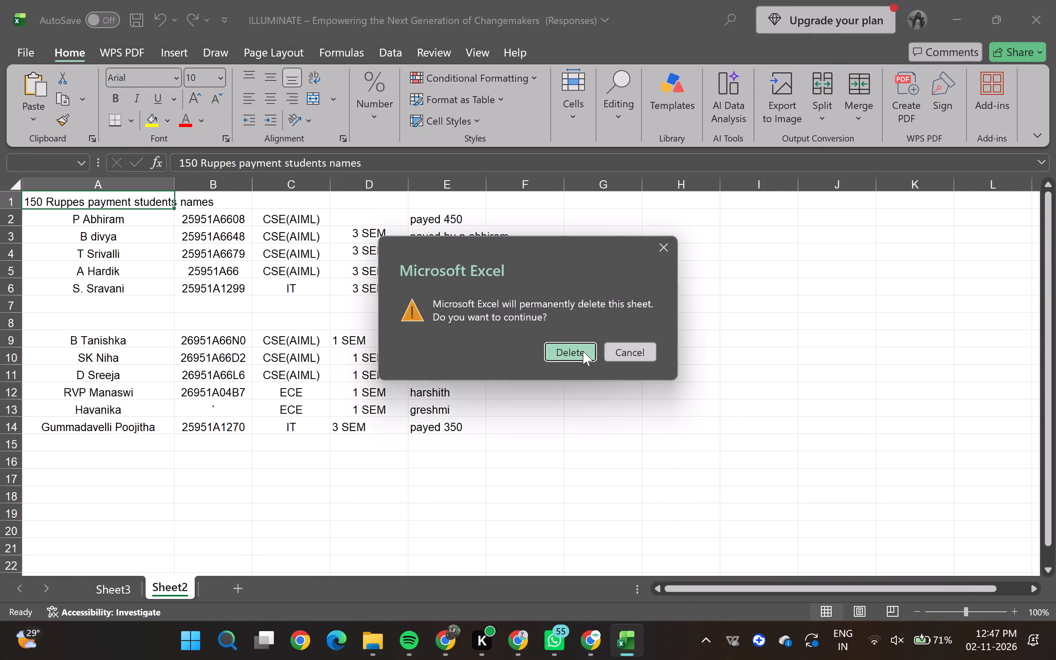
{"action": "left_click", "coordinate": [582, 351]}
Examine the Sheet3 table in Excel from the header row to row 70 across all its columns.
{"action": "scroll", "coordinate": [500, 450], "scroll_direction": "down", "scroll_amount": 5}
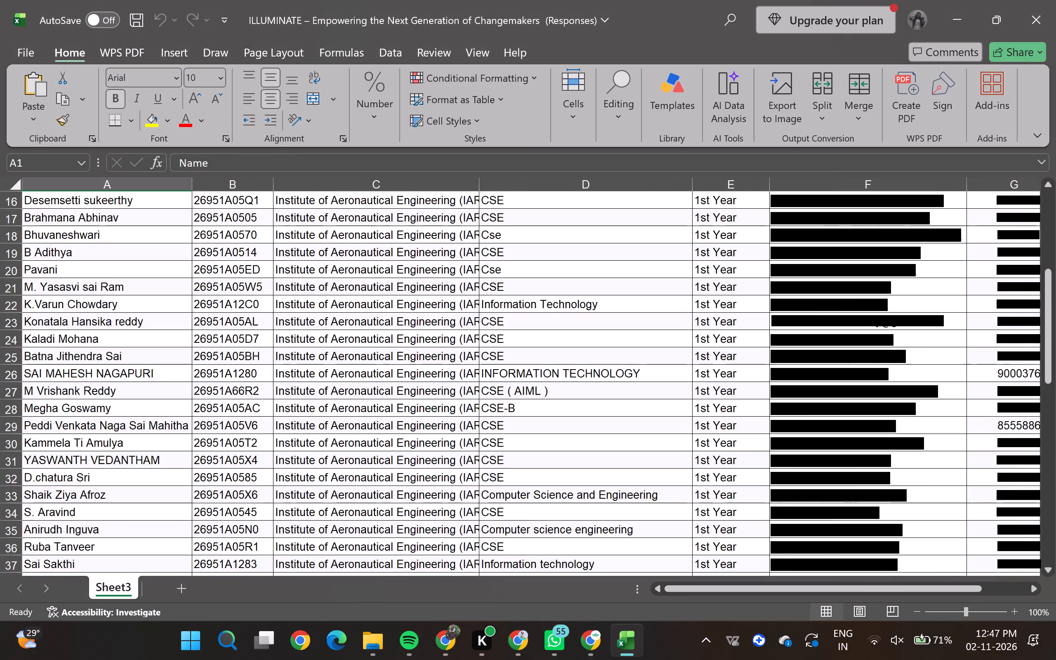
{"action": "scroll", "coordinate": [500, 450], "scroll_direction": "down", "scroll_amount": 18}
{"action": "scroll", "coordinate": [505, 452], "scroll_direction": "up", "scroll_amount": 3}
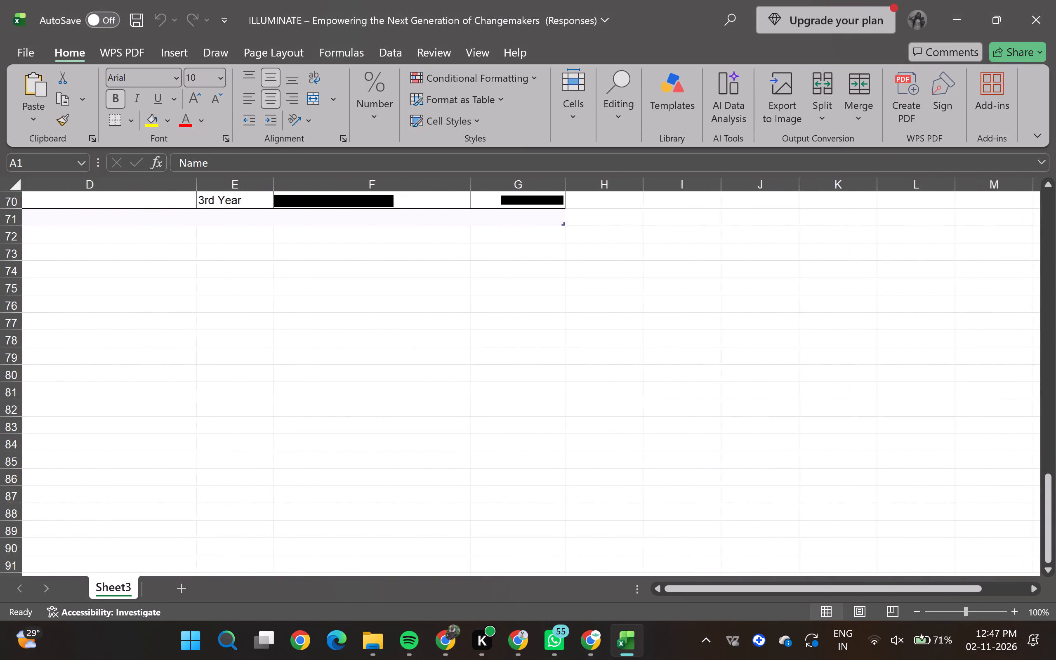
{"action": "scroll", "coordinate": [505, 452], "scroll_direction": "up", "scroll_amount": 6}
{"action": "scroll", "coordinate": [673, 335], "scroll_direction": "up", "scroll_amount": 1}
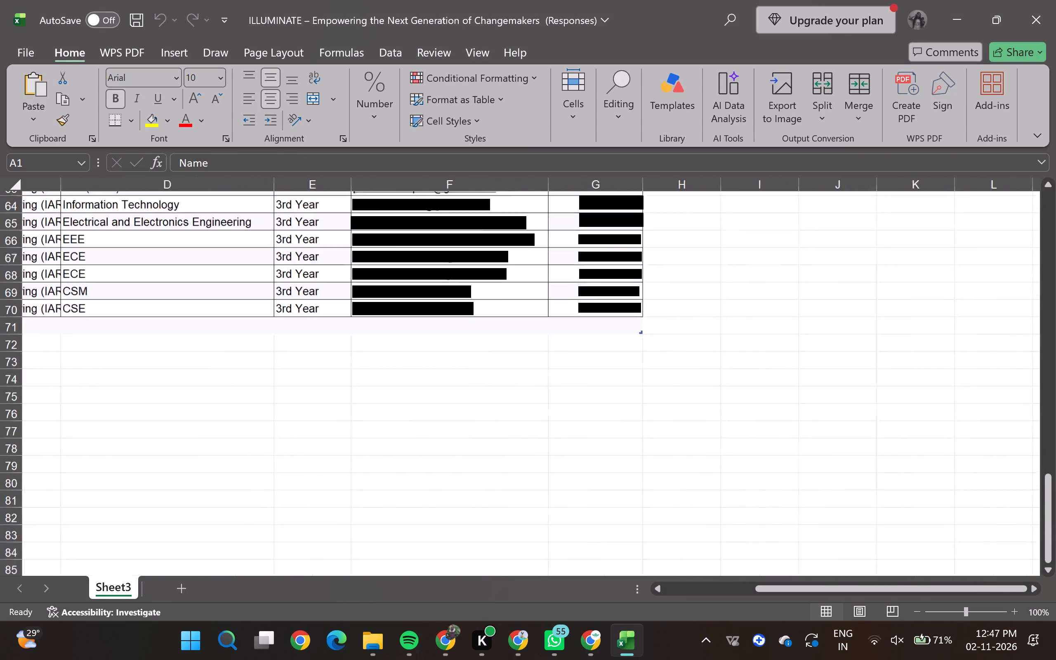
{"action": "scroll", "coordinate": [673, 335], "scroll_direction": "up", "scroll_amount": 1}
{"action": "scroll", "coordinate": [673, 338], "scroll_direction": "right", "scroll_amount": 6}
{"action": "scroll", "coordinate": [673, 338], "scroll_direction": "up", "scroll_amount": 14}
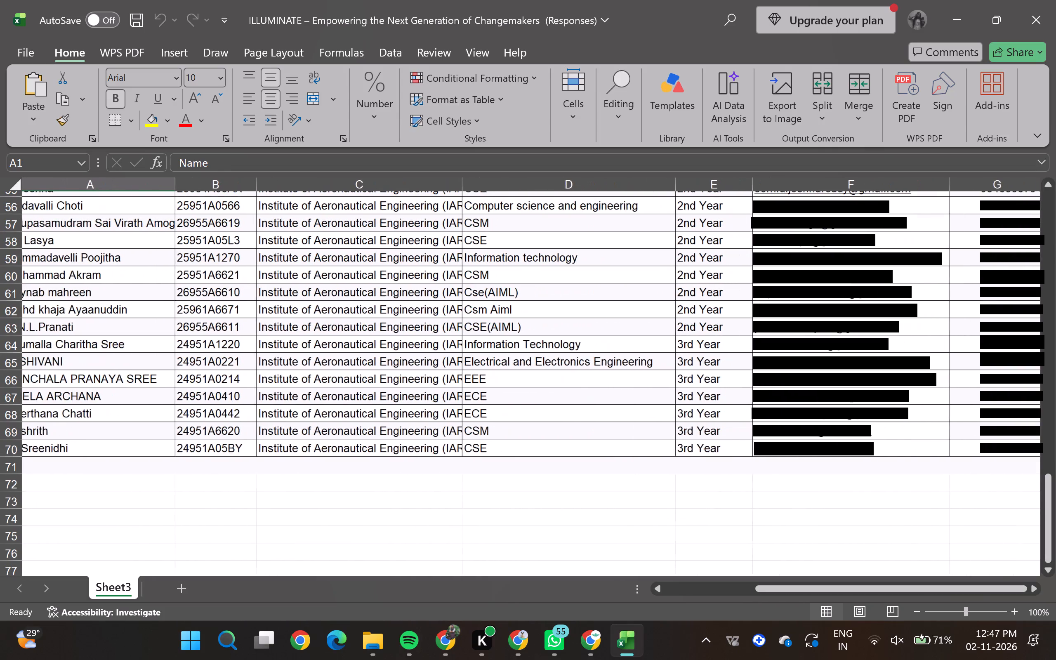
{"action": "scroll", "coordinate": [670, 343], "scroll_direction": "up", "scroll_amount": 8}
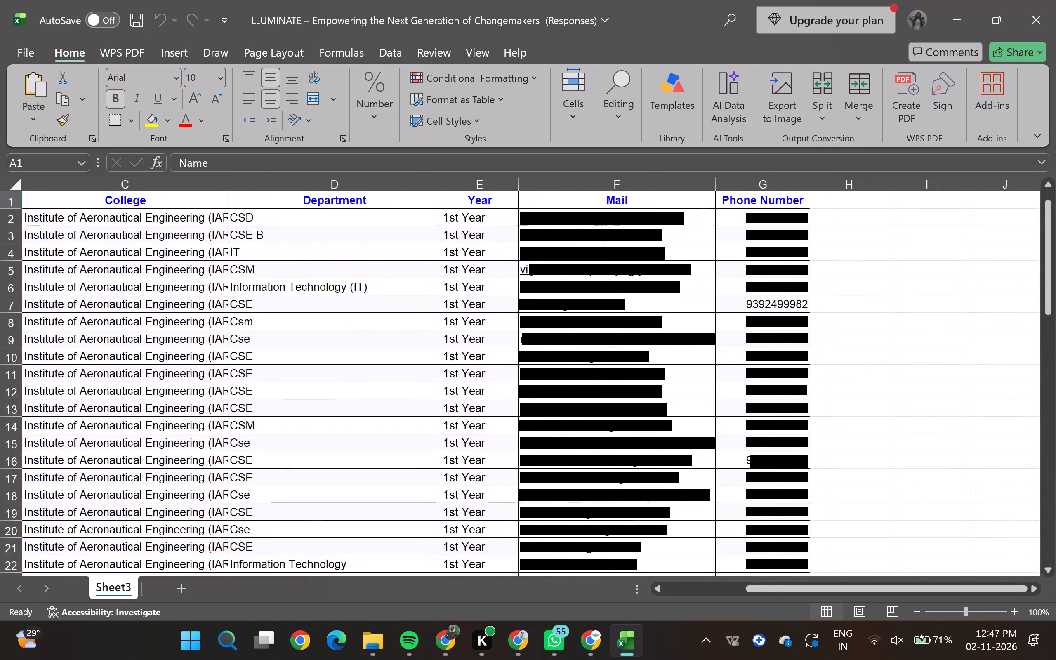
Auto-fit the width of the College column to its contents and check the table rows.
{"action": "double_click", "coordinate": [228, 189]}
{"action": "scroll", "coordinate": [338, 357], "scroll_direction": "right", "scroll_amount": 8}
{"action": "scroll", "coordinate": [338, 357], "scroll_direction": "down", "scroll_amount": 2}
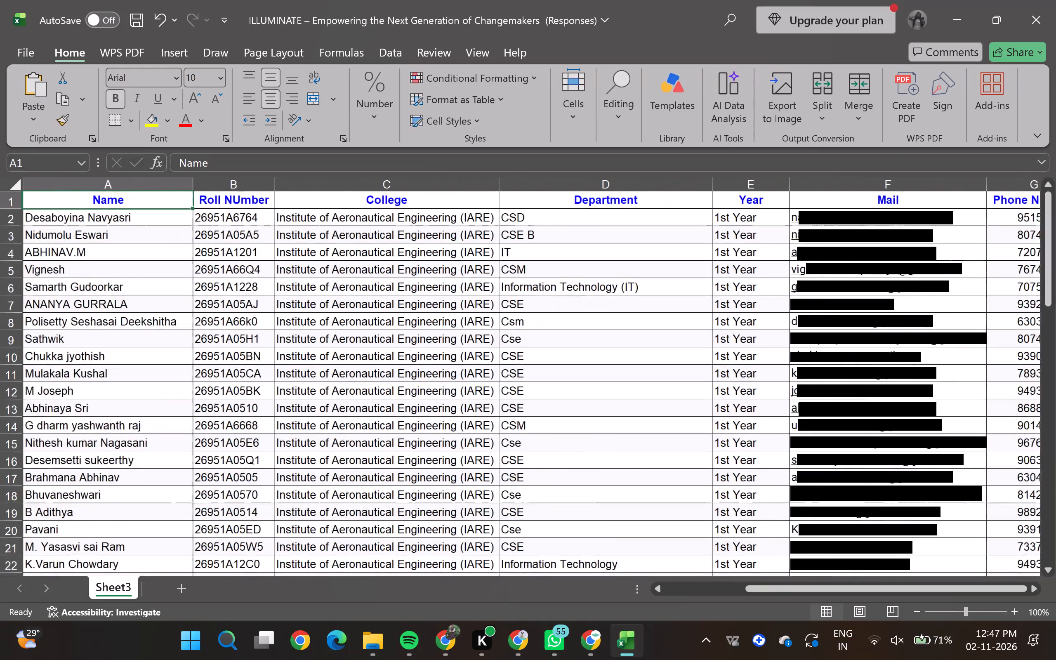
{"action": "scroll", "coordinate": [338, 357], "scroll_direction": "down", "scroll_amount": 7}
{"action": "scroll", "coordinate": [338, 357], "scroll_direction": "up", "scroll_amount": 8}
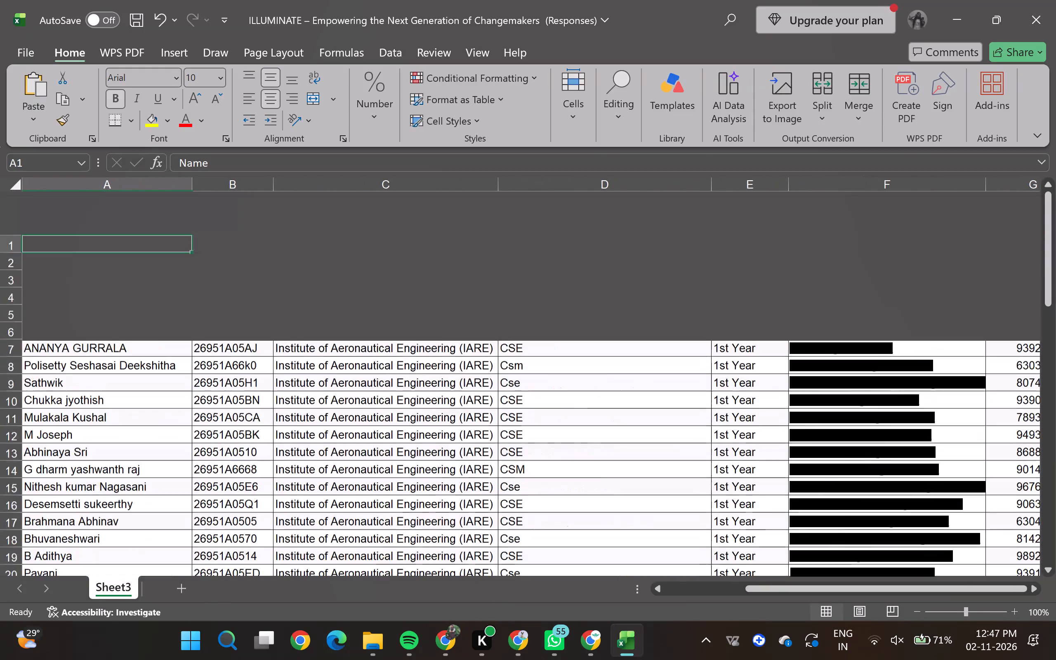
{"action": "scroll", "coordinate": [338, 357], "scroll_direction": "up", "scroll_amount": 2}
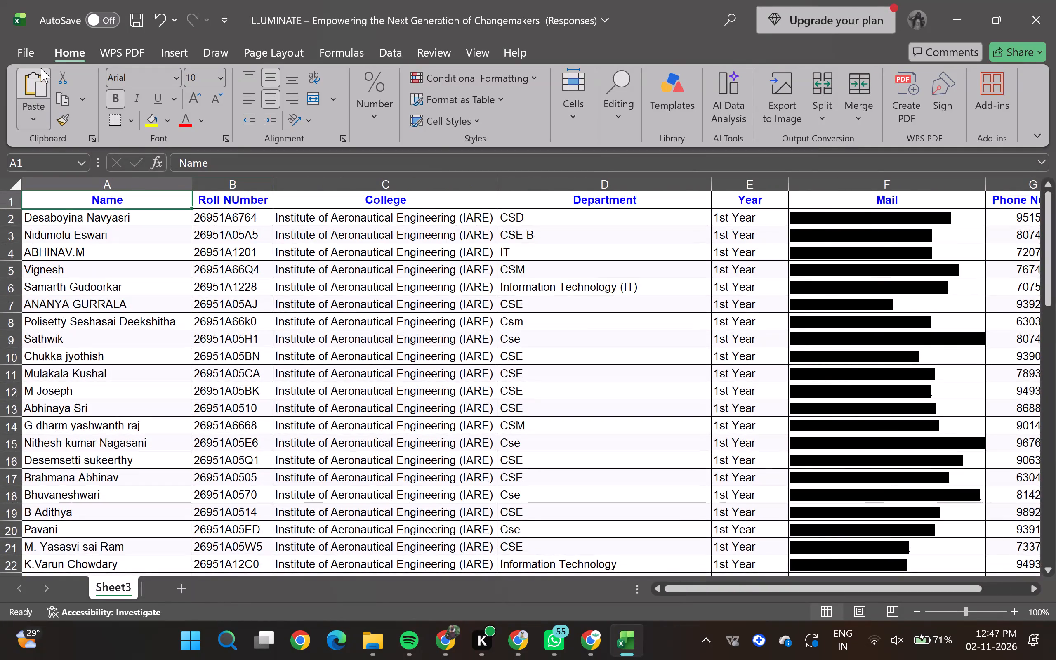
Save the ILLUMINATE workbook and close Excel.
{"action": "left_click", "coordinate": [132, 19]}
{"action": "left_click", "coordinate": [1055, 0]}
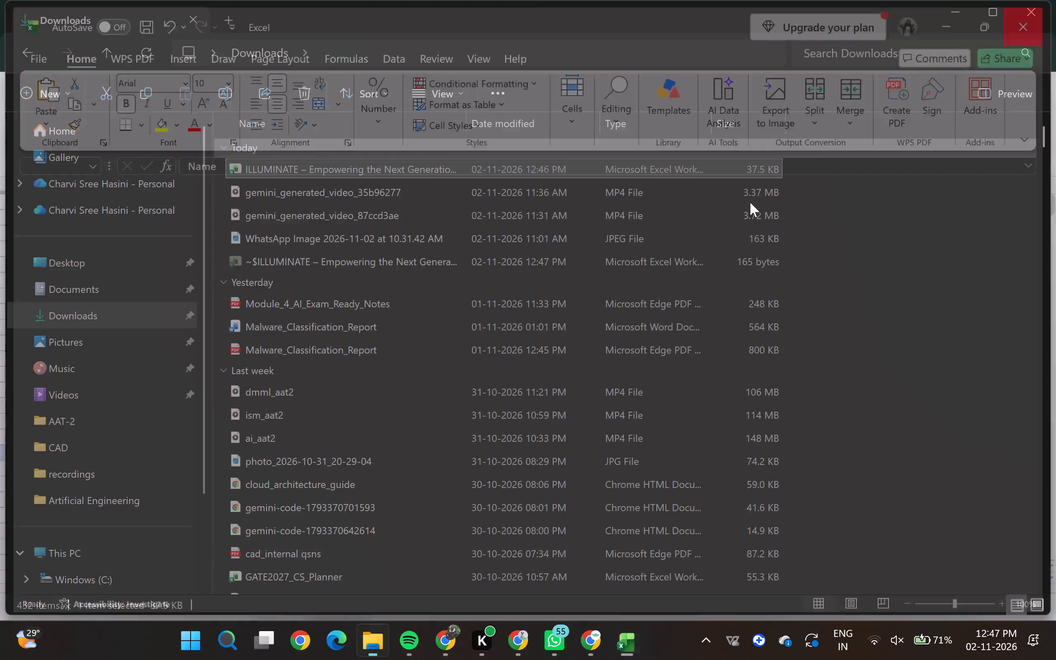
Close the Downloads folder window, dismiss the WPS download notification and close the browser window with the ILLUMINATE spreadsheet.
{"action": "left_click", "coordinate": [1049, 9]}
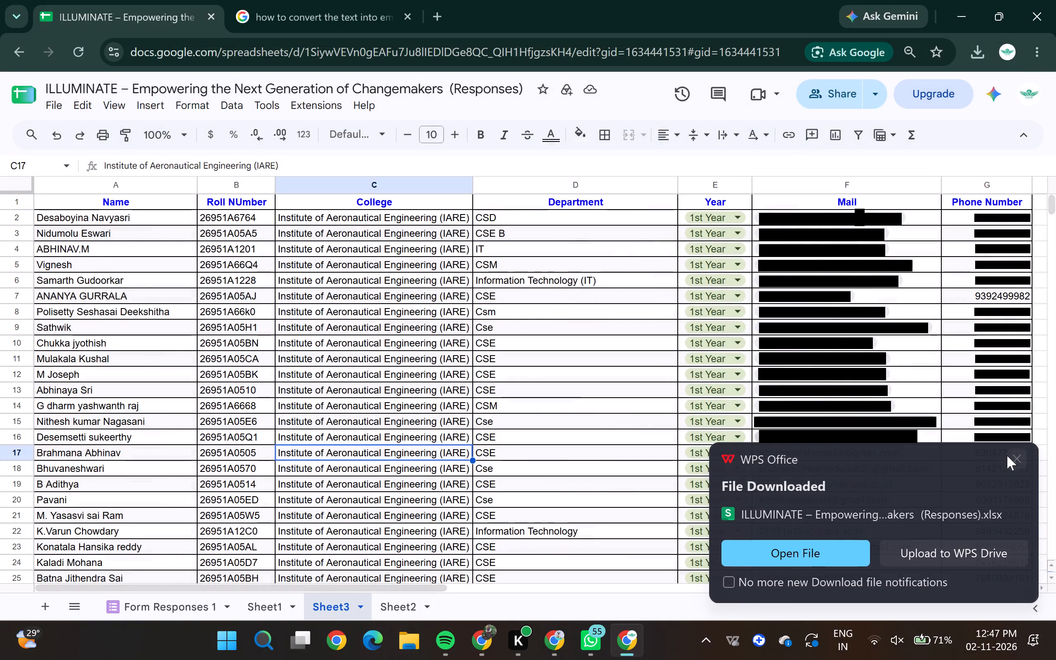
{"action": "left_click", "coordinate": [1007, 453]}
{"action": "left_click", "coordinate": [636, 15]}
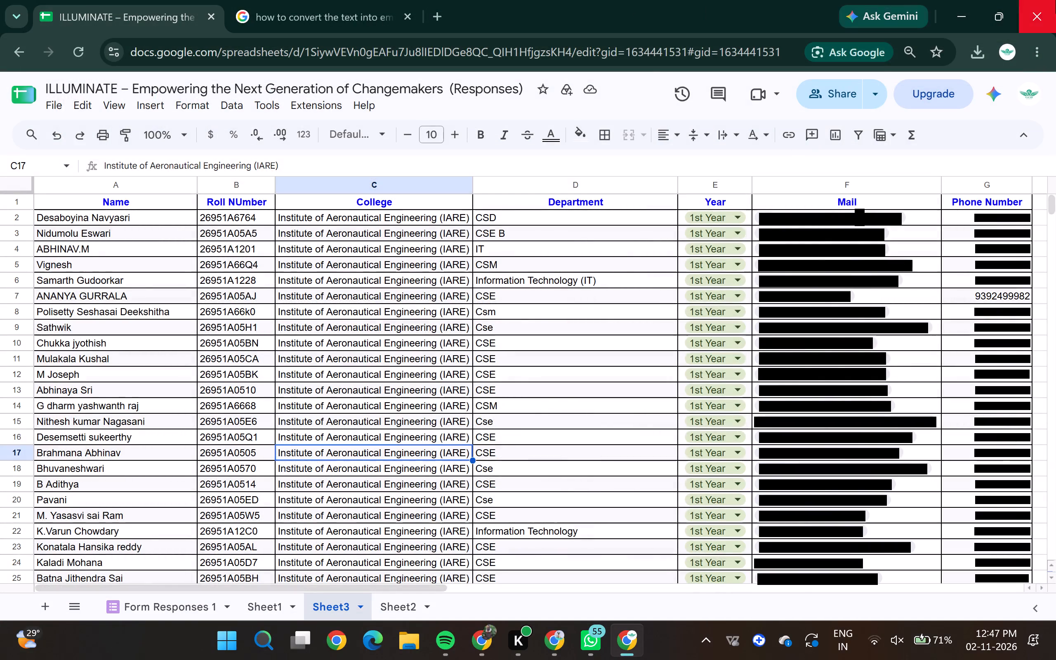
{"action": "left_click", "coordinate": [1055, 0]}
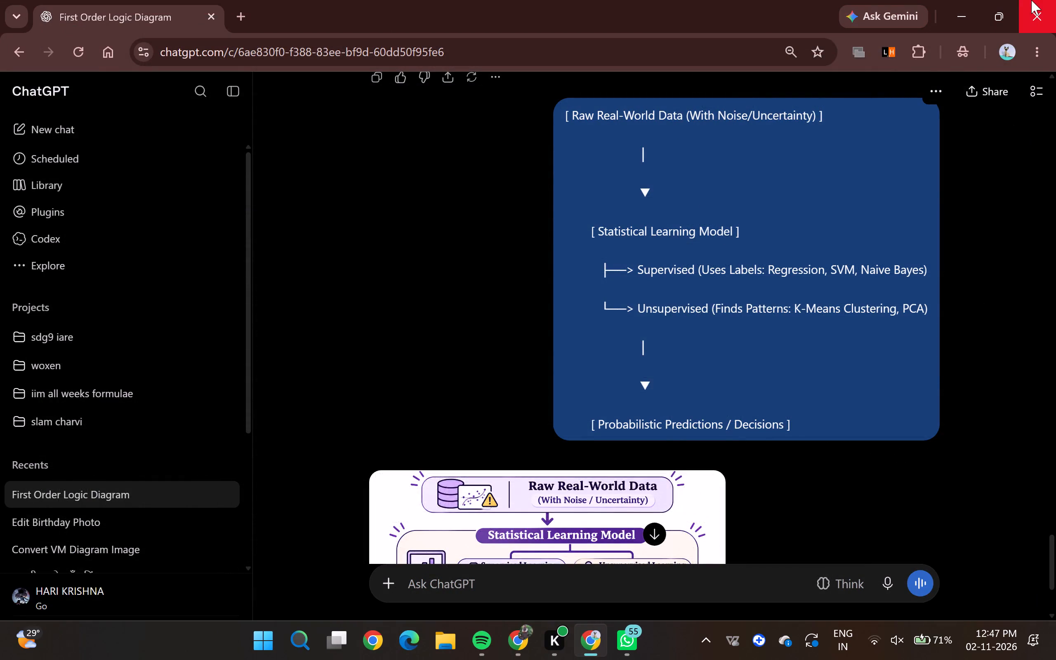
Open the E-CELL IARE folder inside the iare folder on New Volume (E:) in File Explorer.
{"action": "double_click", "coordinate": [450, 628]}
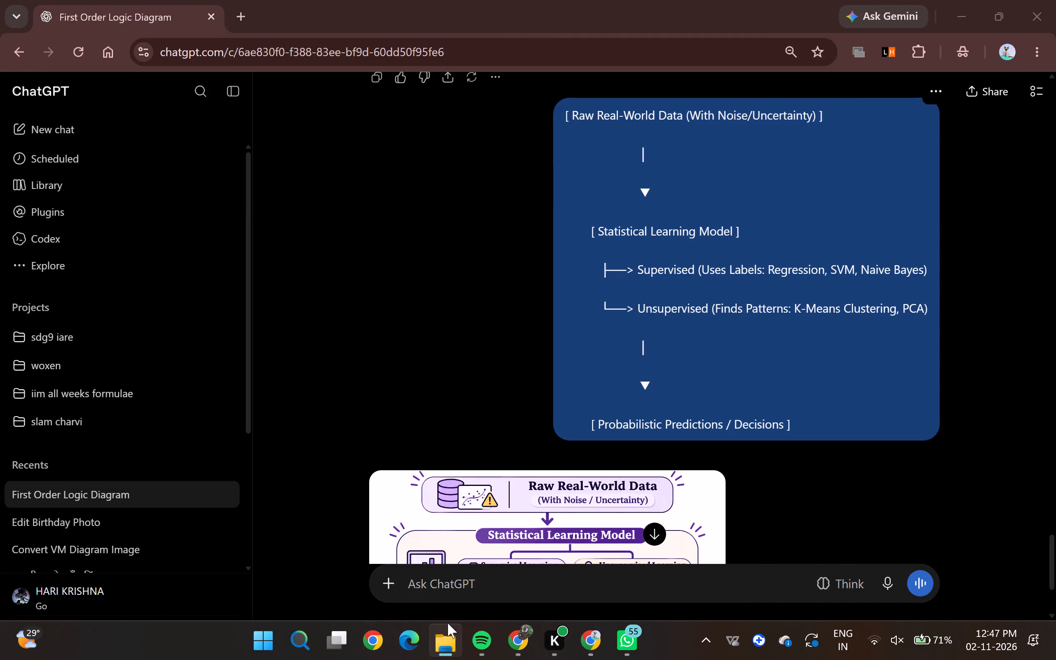
{"action": "left_click", "coordinate": [440, 636]}
{"action": "scroll", "coordinate": [193, 497], "scroll_direction": "down", "scroll_amount": 1}
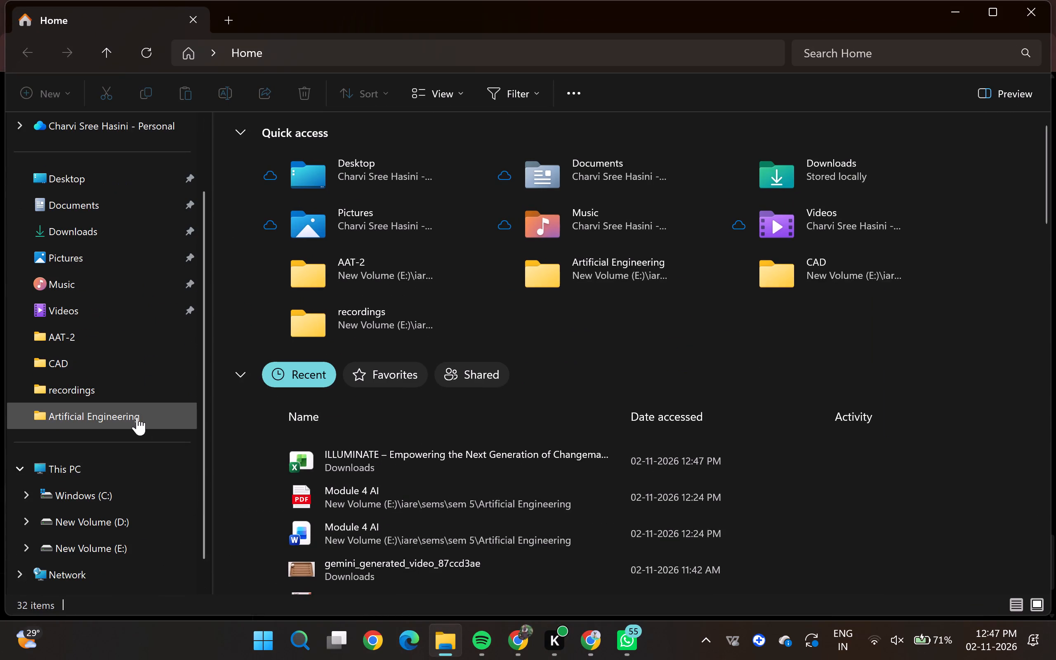
{"action": "left_click", "coordinate": [135, 403]}
{"action": "left_click", "coordinate": [136, 372]}
{"action": "left_click", "coordinate": [433, 49]}
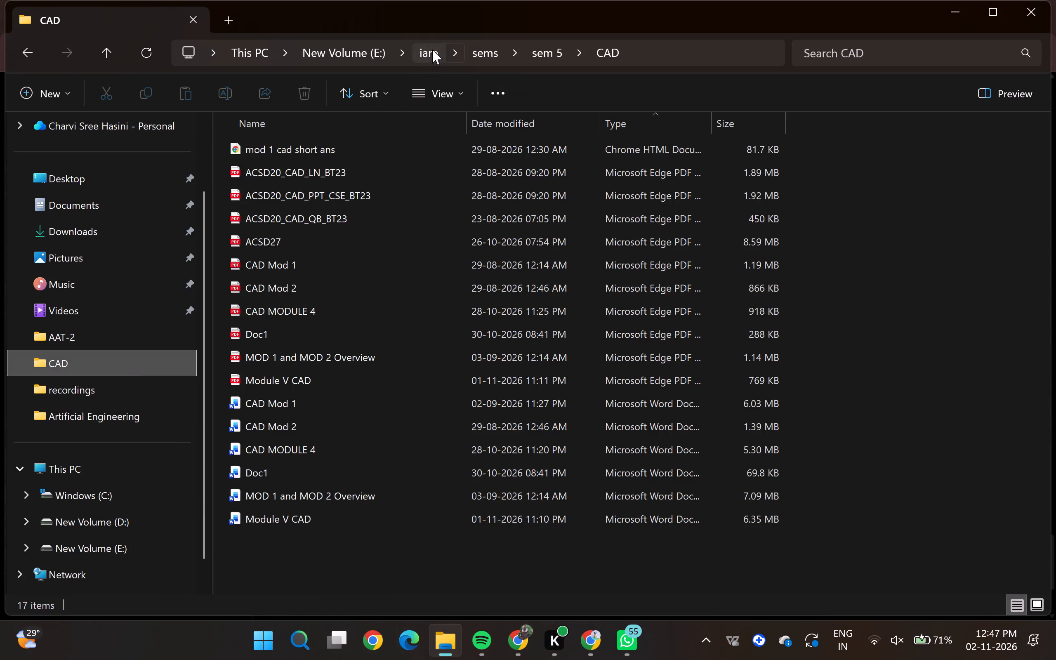
{"action": "scroll", "coordinate": [330, 370], "scroll_direction": "down", "scroll_amount": 2}
{"action": "double_click", "coordinate": [294, 467]}
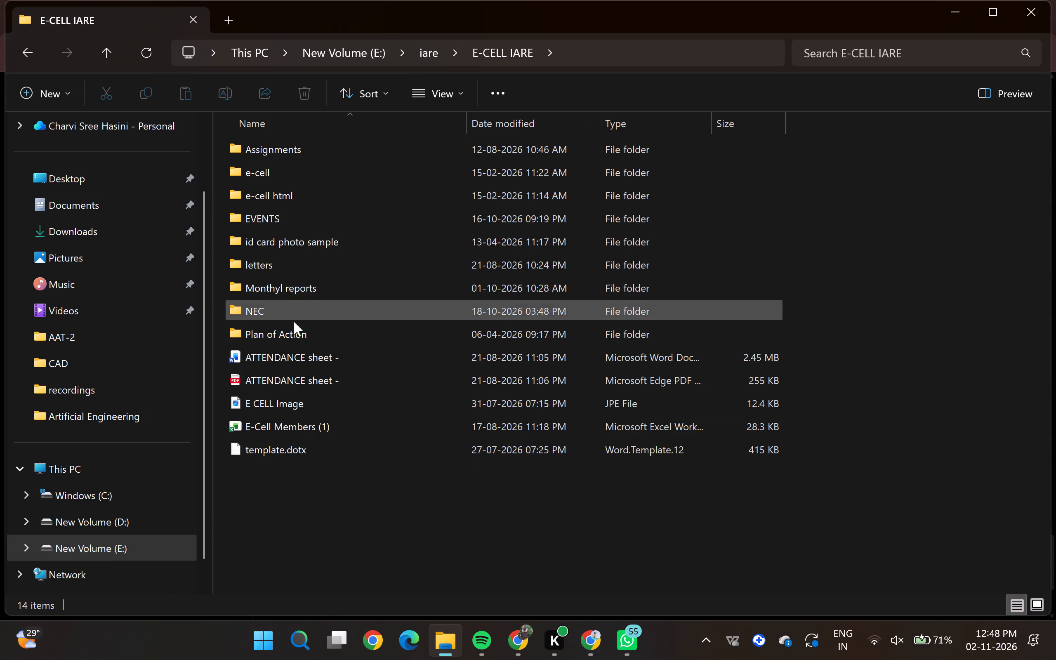
Look through the contents of the NEC folder and return to the E-CELL IARE folder.
{"action": "double_click", "coordinate": [294, 319]}
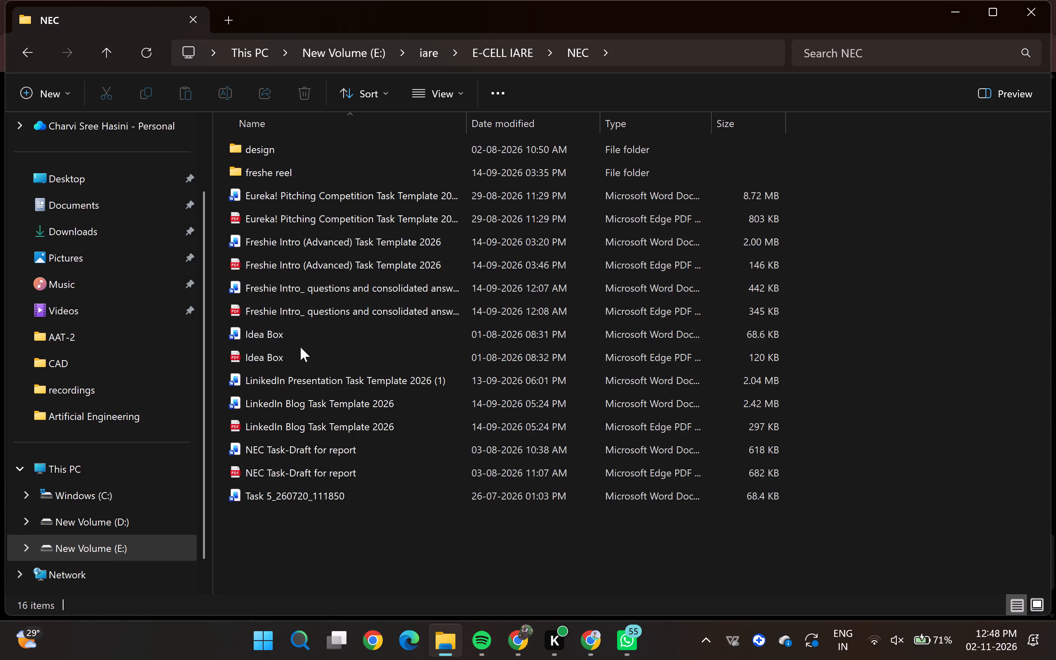
{"action": "left_click", "coordinate": [30, 54]}
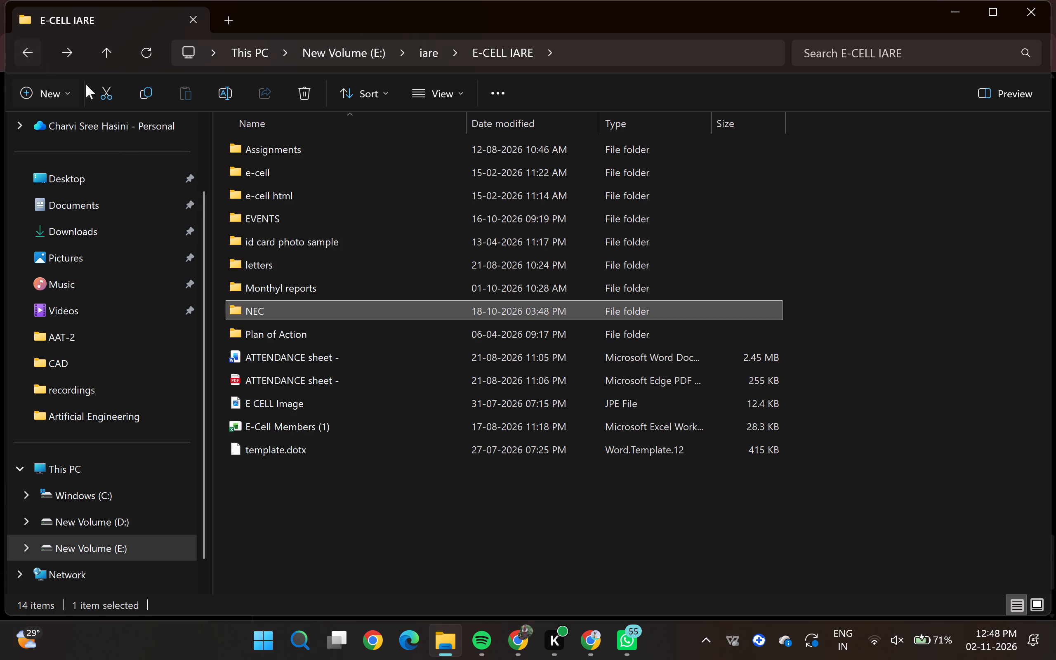
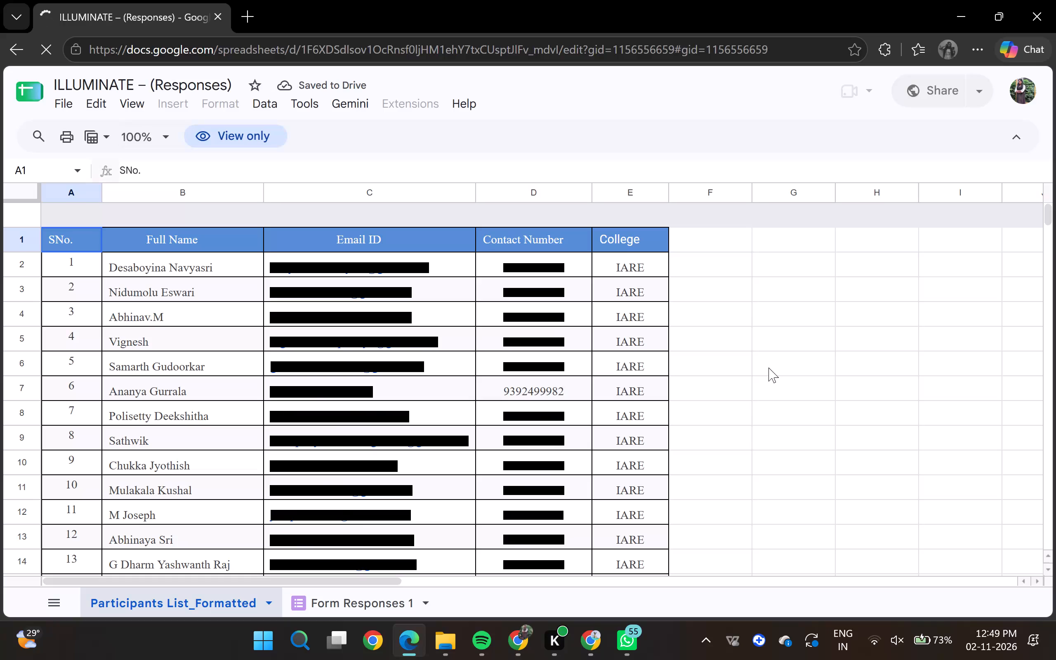
Look through the participant rows on the Participants List_Formatted sheet of the ILLUMINATE – (Responses) spreadsheet, down to the table's end.
{"action": "scroll", "coordinate": [768, 368], "scroll_direction": "down", "scroll_amount": 6}
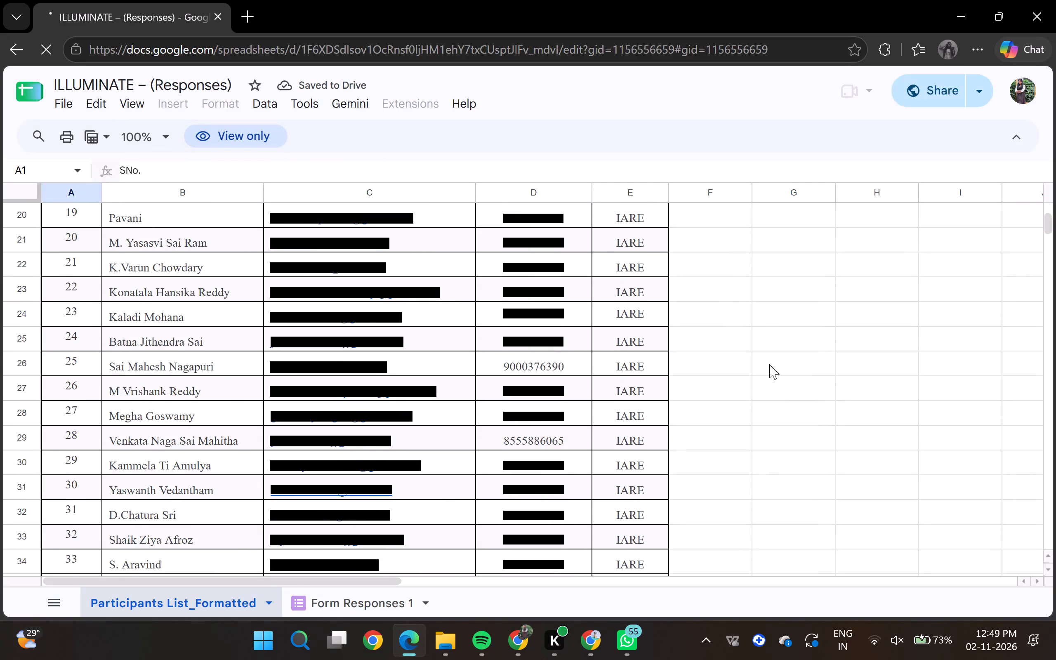
{"action": "scroll", "coordinate": [771, 361], "scroll_direction": "down", "scroll_amount": 15}
{"action": "scroll", "coordinate": [772, 360], "scroll_direction": "up", "scroll_amount": 1}
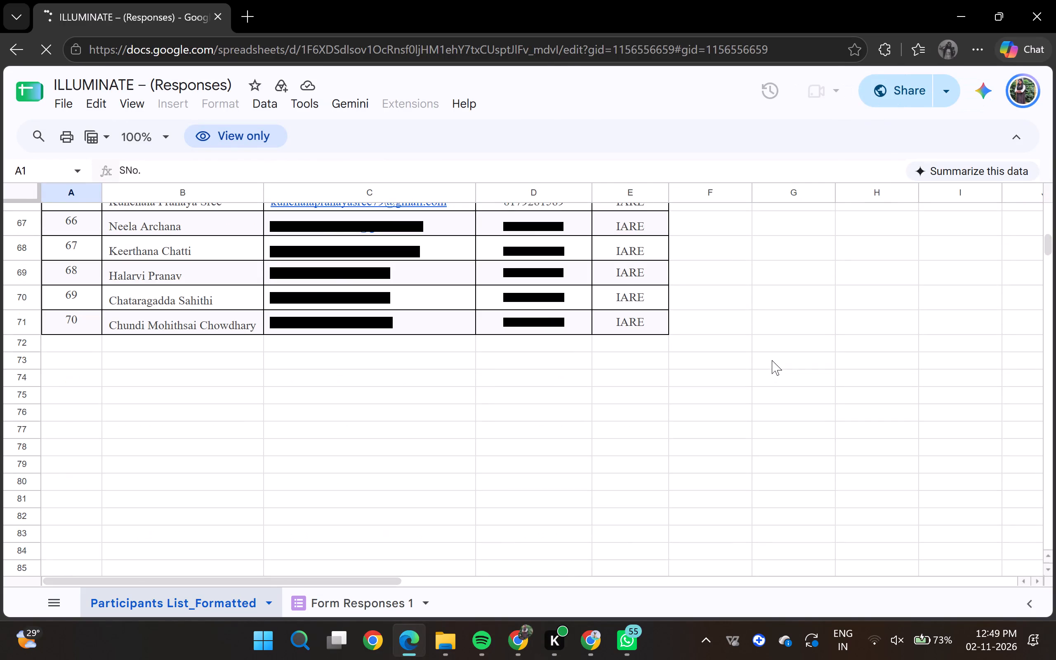
{"action": "scroll", "coordinate": [772, 360], "scroll_direction": "up", "scroll_amount": 16}
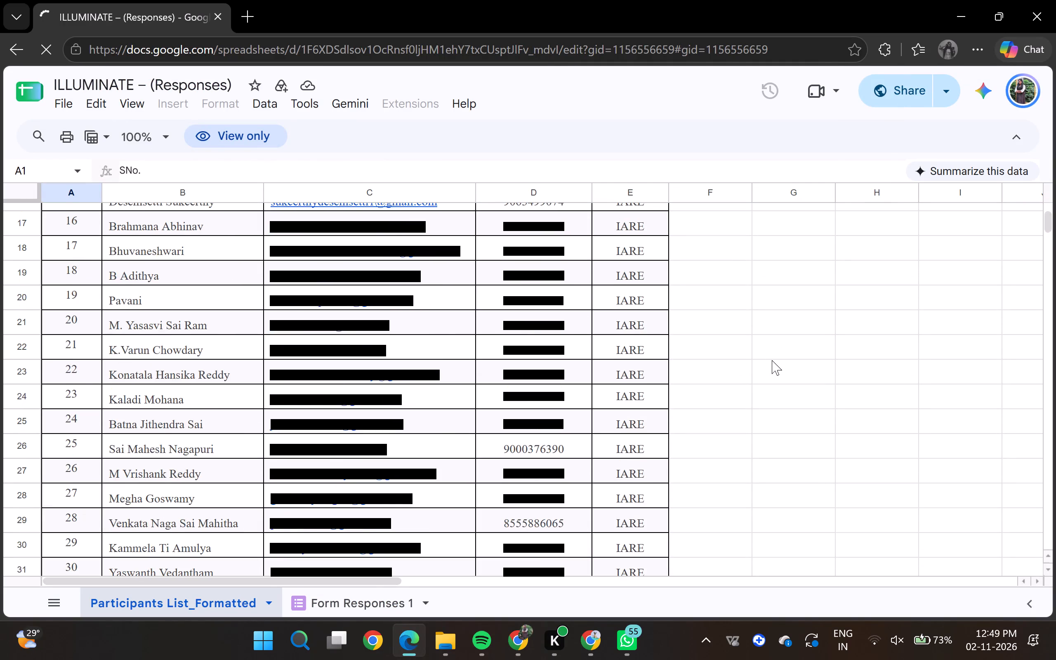
{"action": "scroll", "coordinate": [772, 360], "scroll_direction": "up", "scroll_amount": 10}
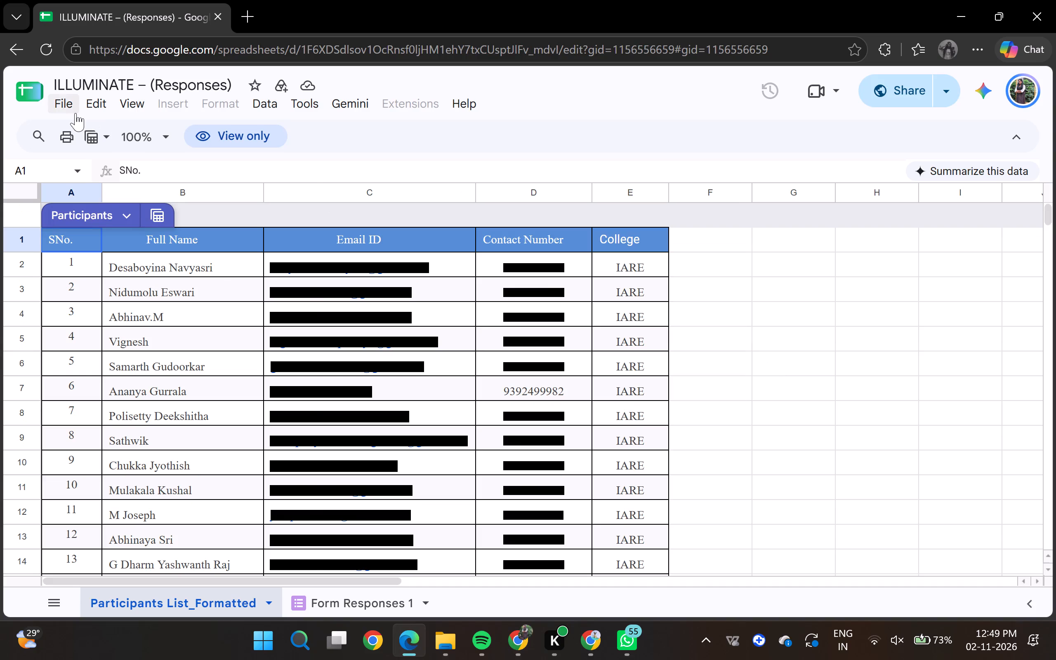
Download the ILLUMINATE – (Responses) spreadsheet as a Microsoft Excel (.xlsx) file.
{"action": "left_click", "coordinate": [61, 109]}
{"action": "left_click", "coordinate": [129, 301]}
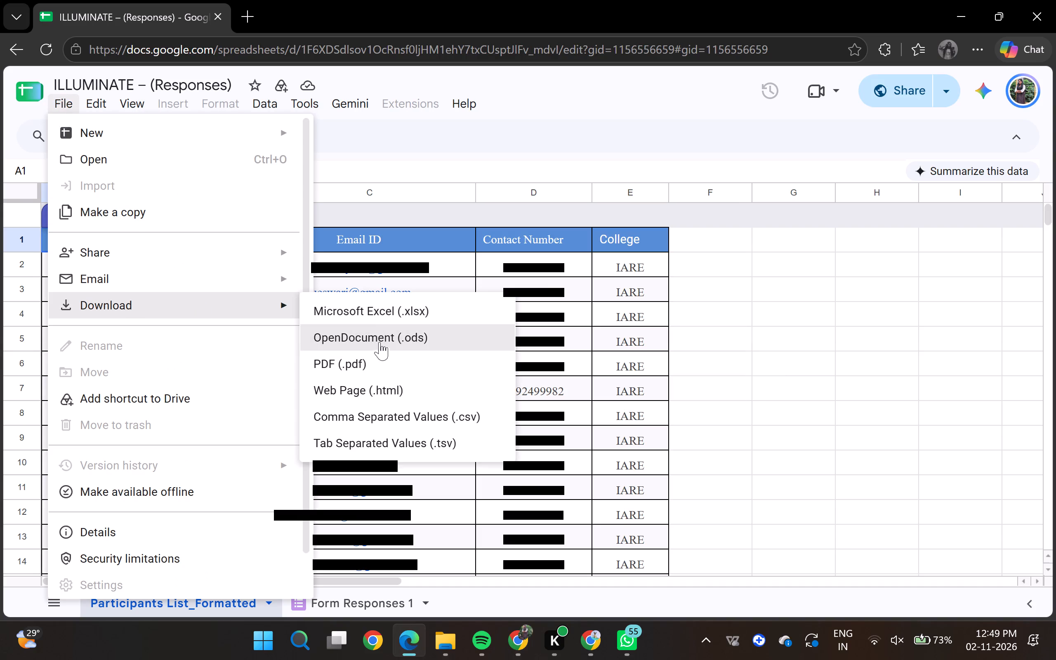
{"action": "left_click", "coordinate": [382, 315]}
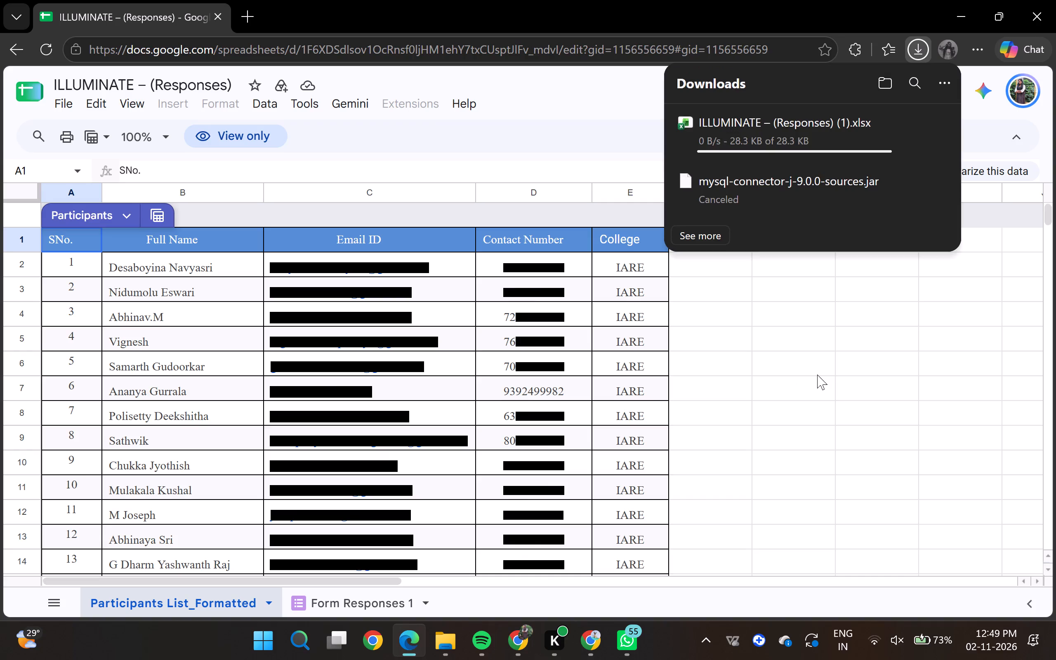
{"action": "scroll", "coordinate": [817, 375], "scroll_direction": "down", "scroll_amount": 14}
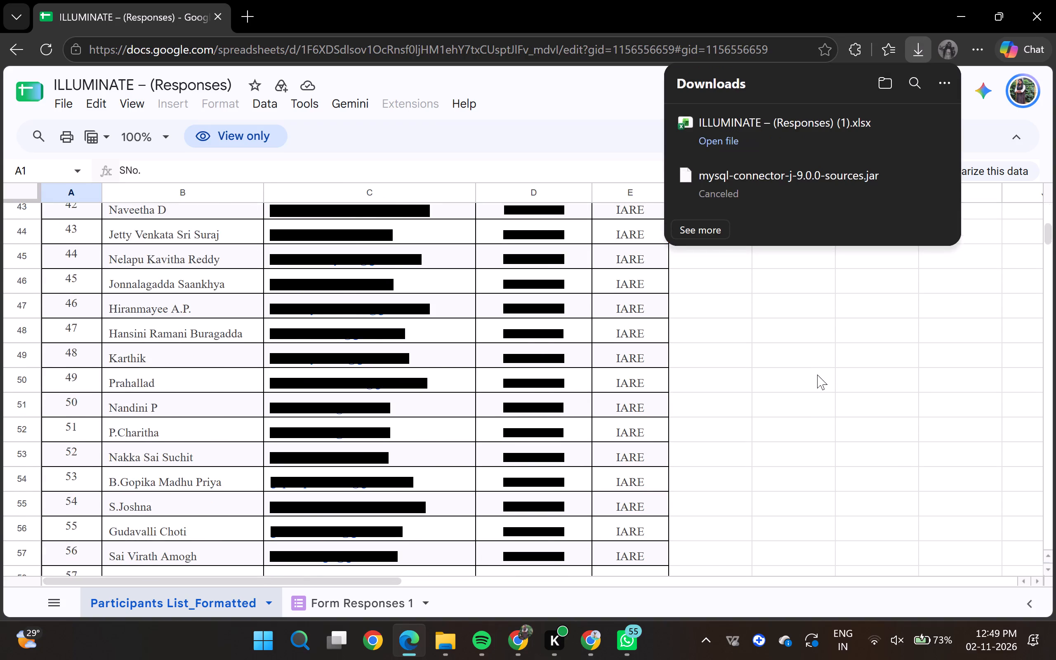
{"action": "scroll", "coordinate": [817, 375], "scroll_direction": "down", "scroll_amount": 8}
{"action": "scroll", "coordinate": [817, 375], "scroll_direction": "up", "scroll_amount": 2}
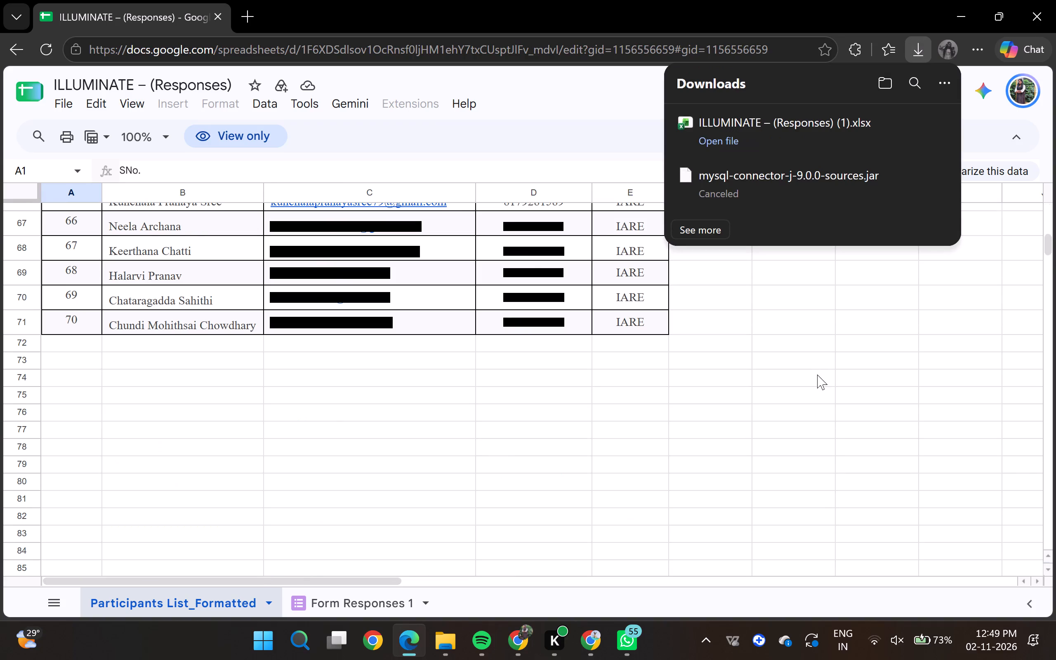
{"action": "scroll", "coordinate": [817, 375], "scroll_direction": "up", "scroll_amount": 13}
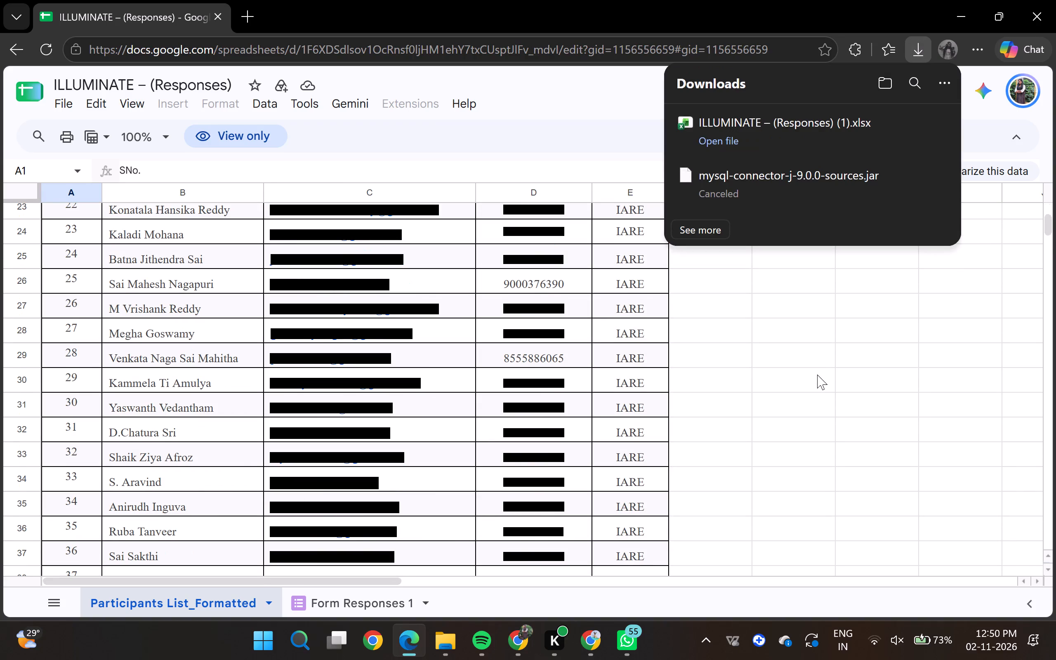